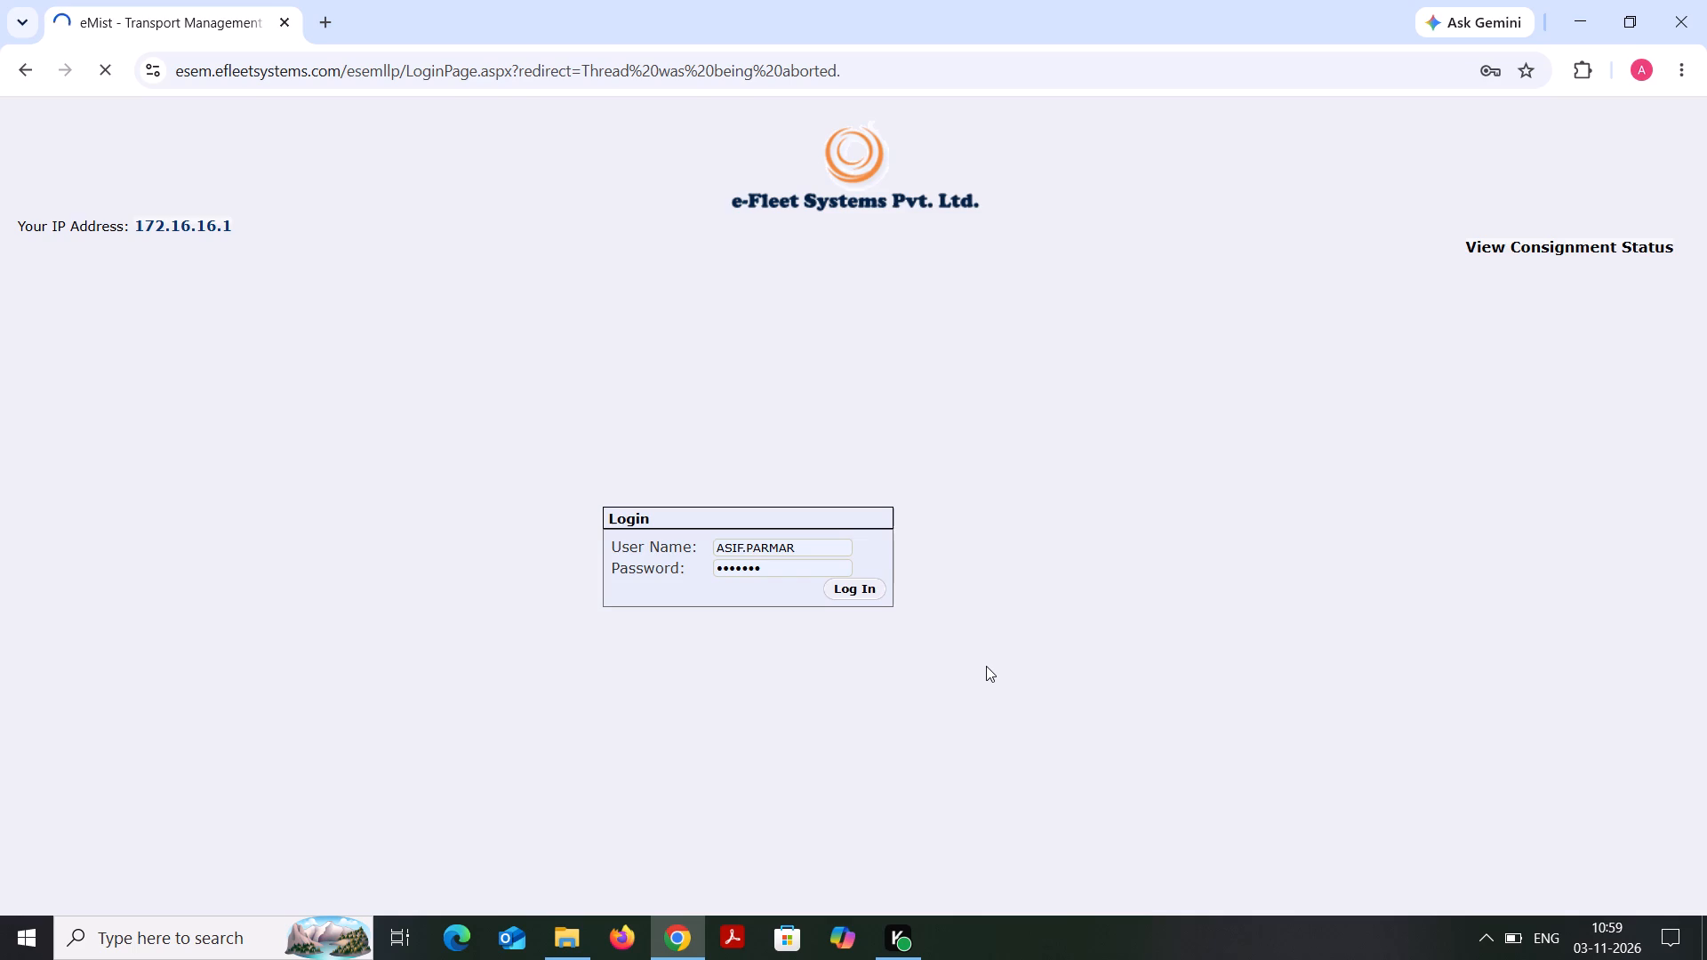
pyautogui.click(1706, 0)
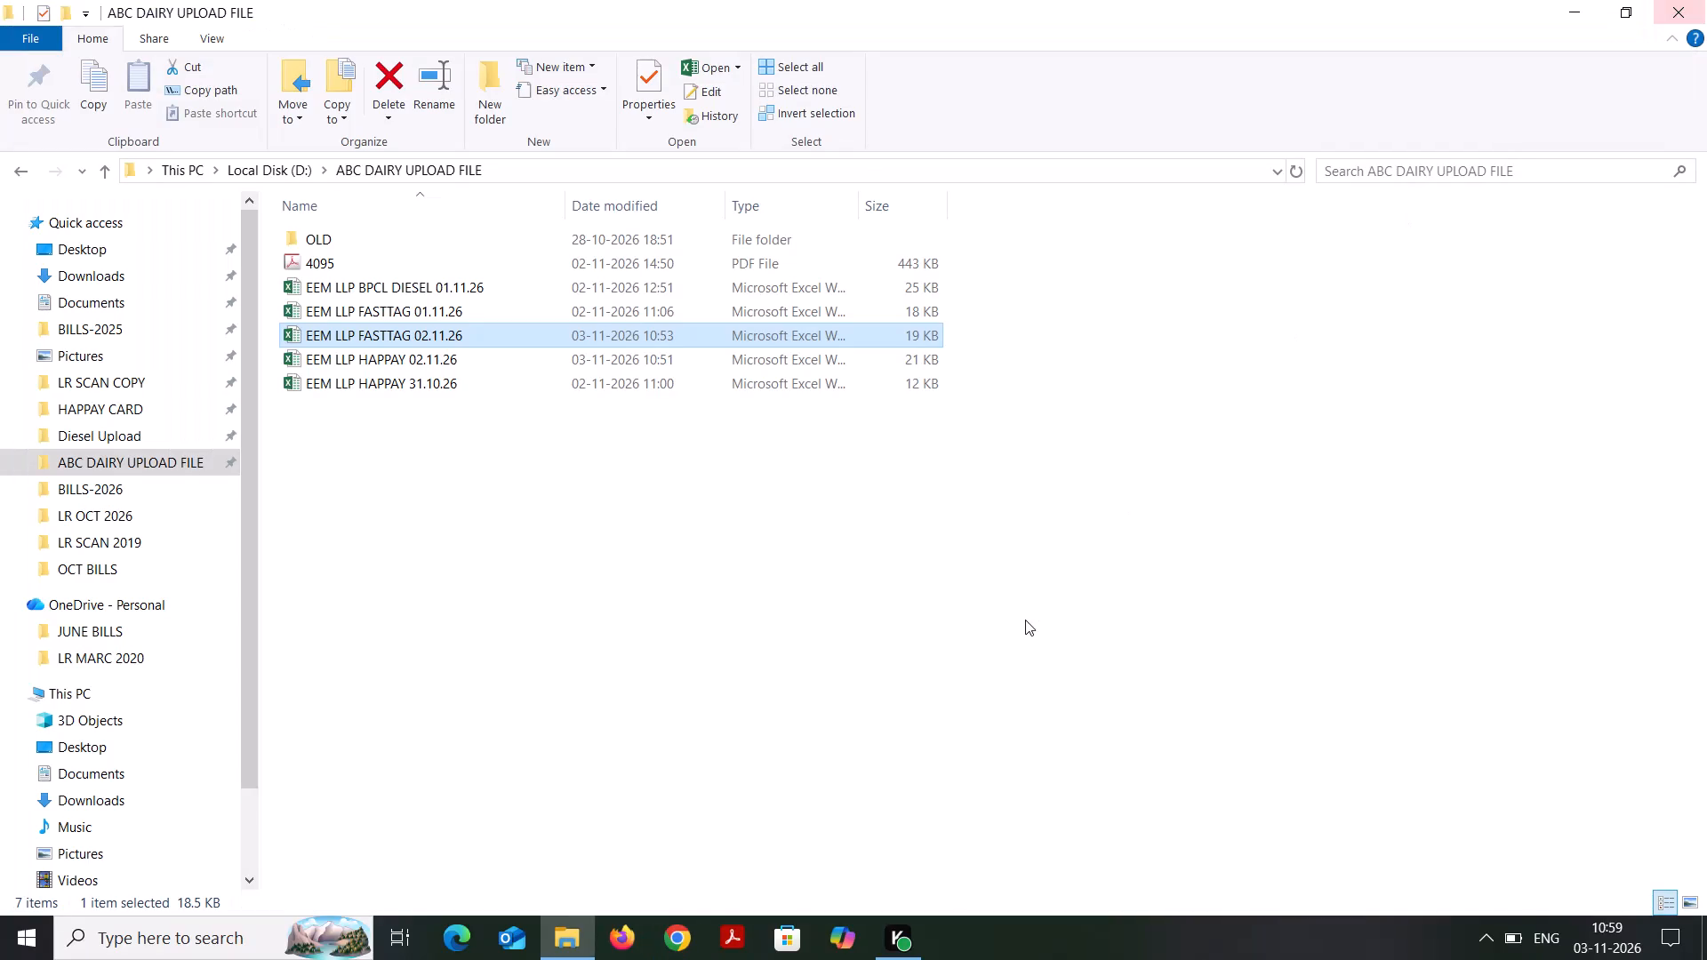
pyautogui.click(677, 932)
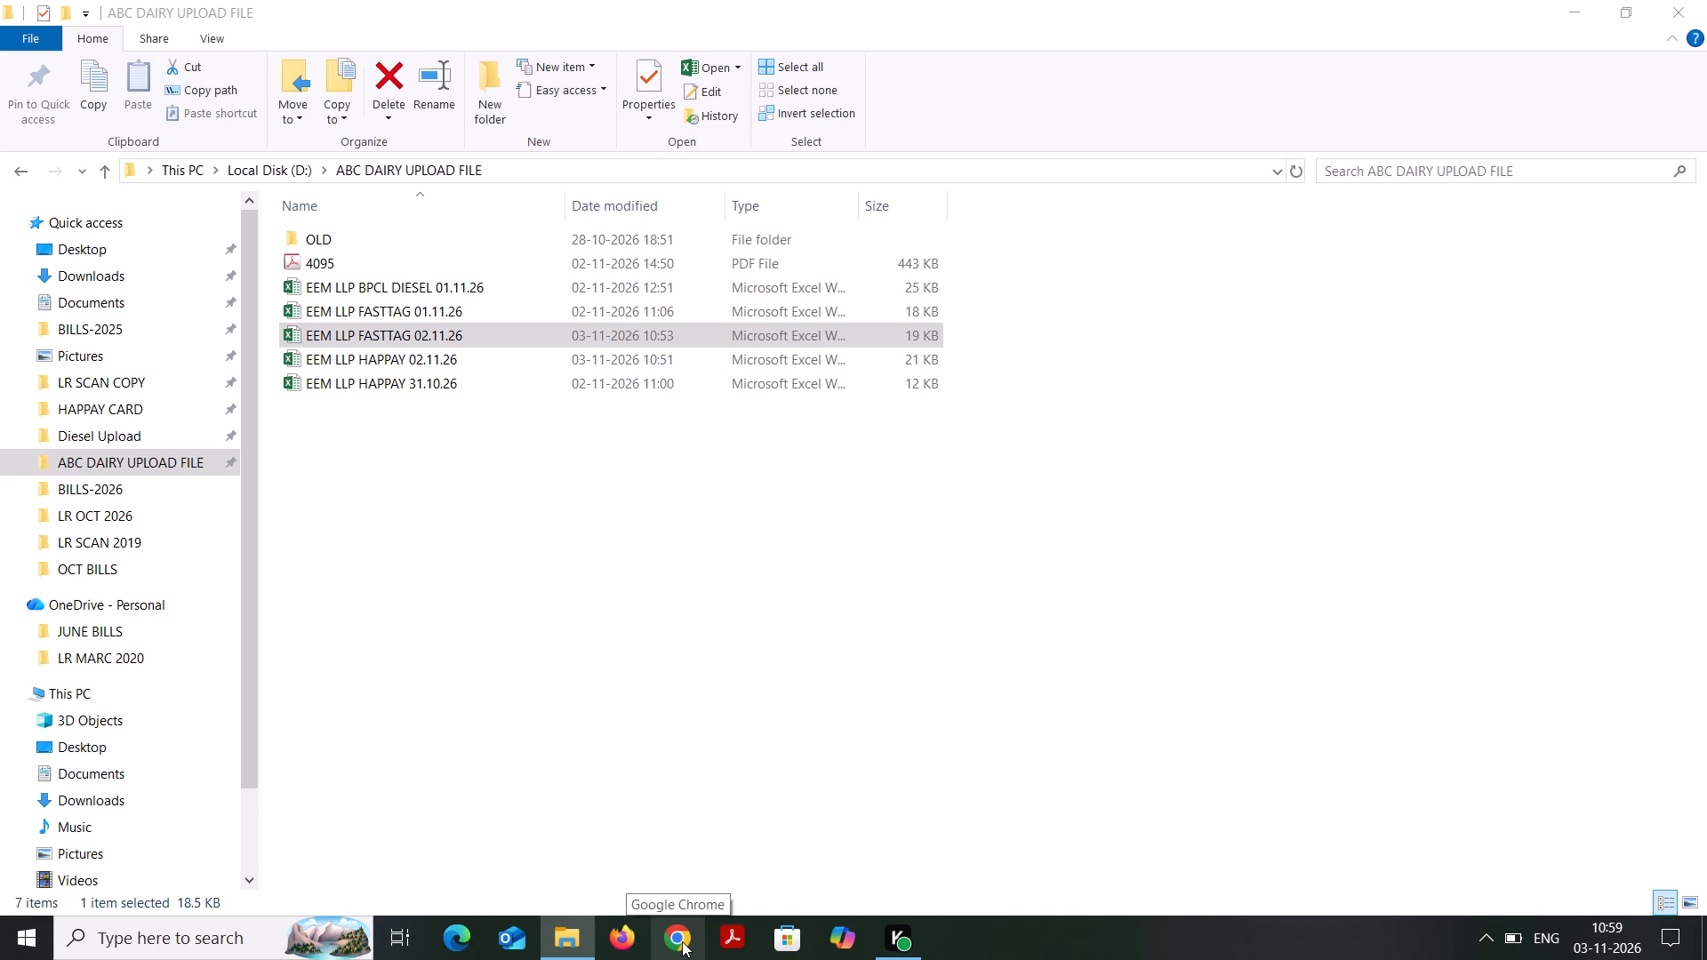
pyautogui.click(681, 940)
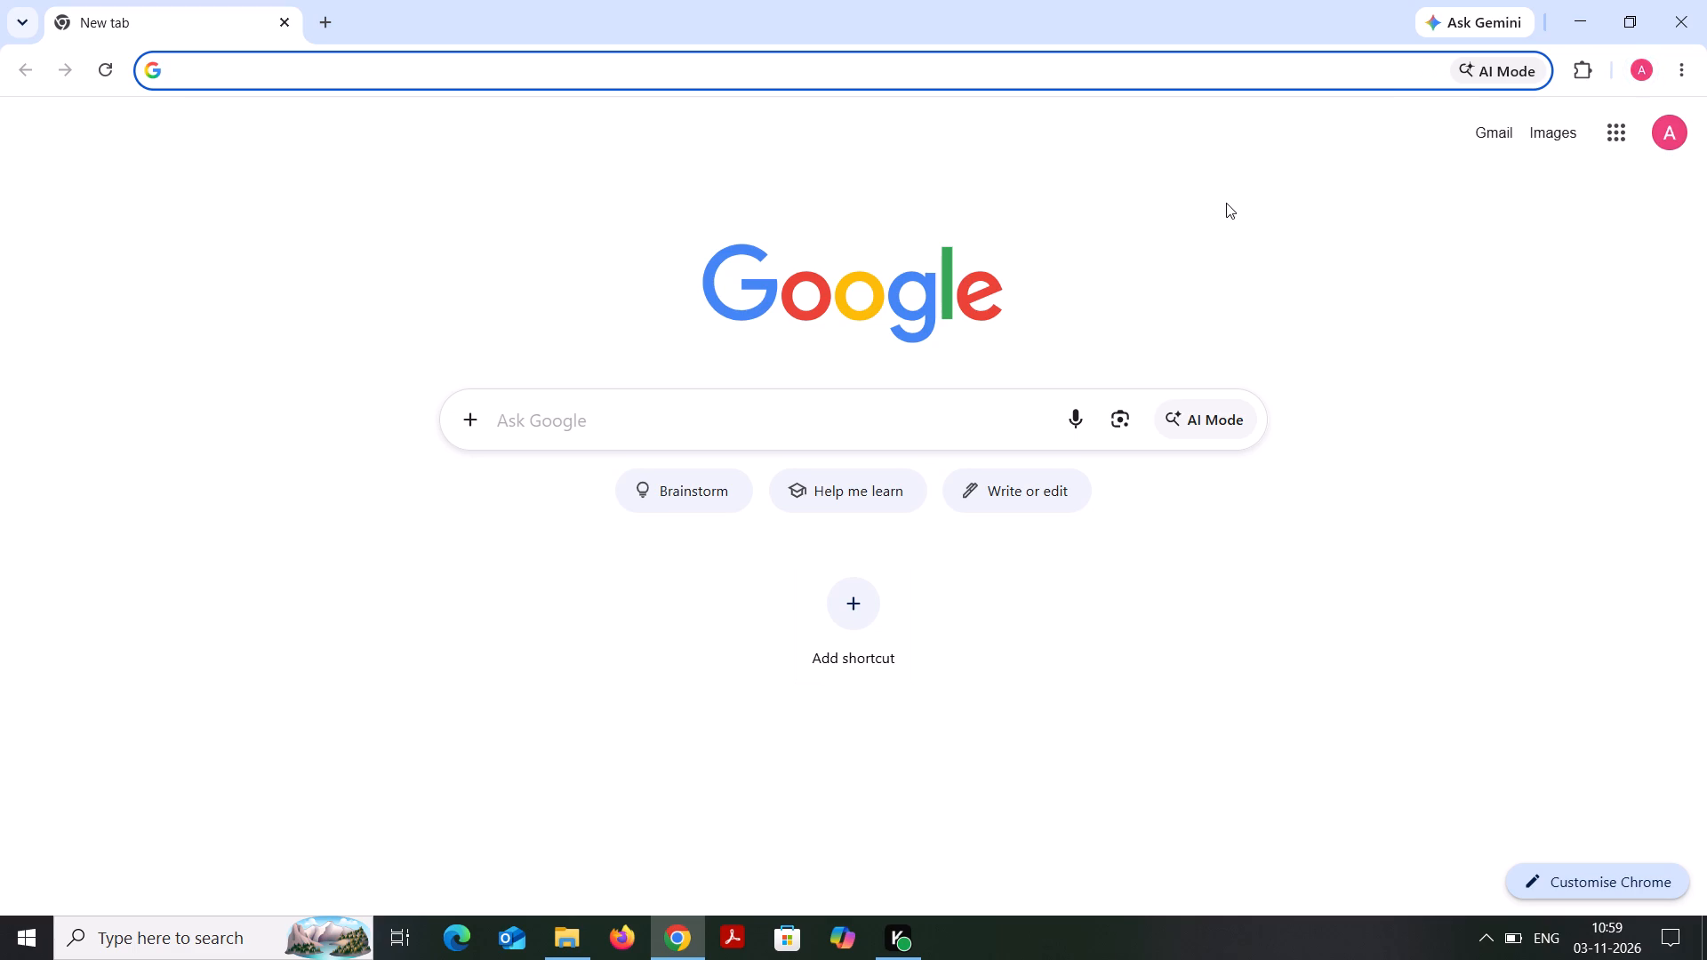
pyautogui.click(1706, 0)
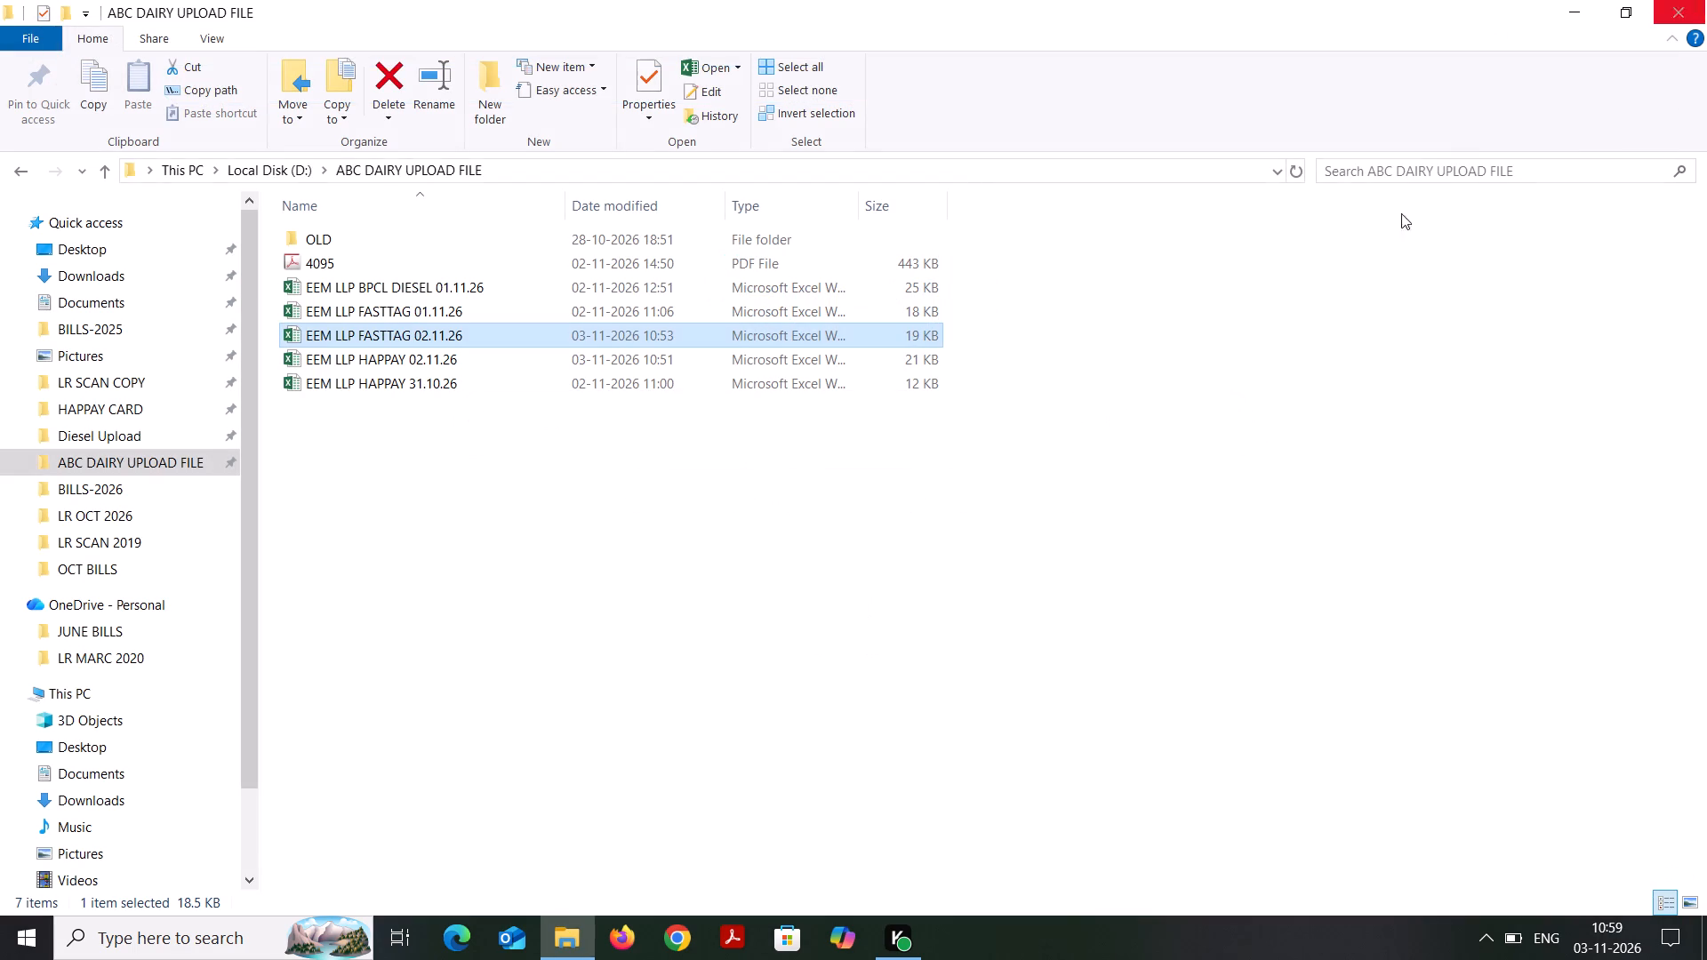
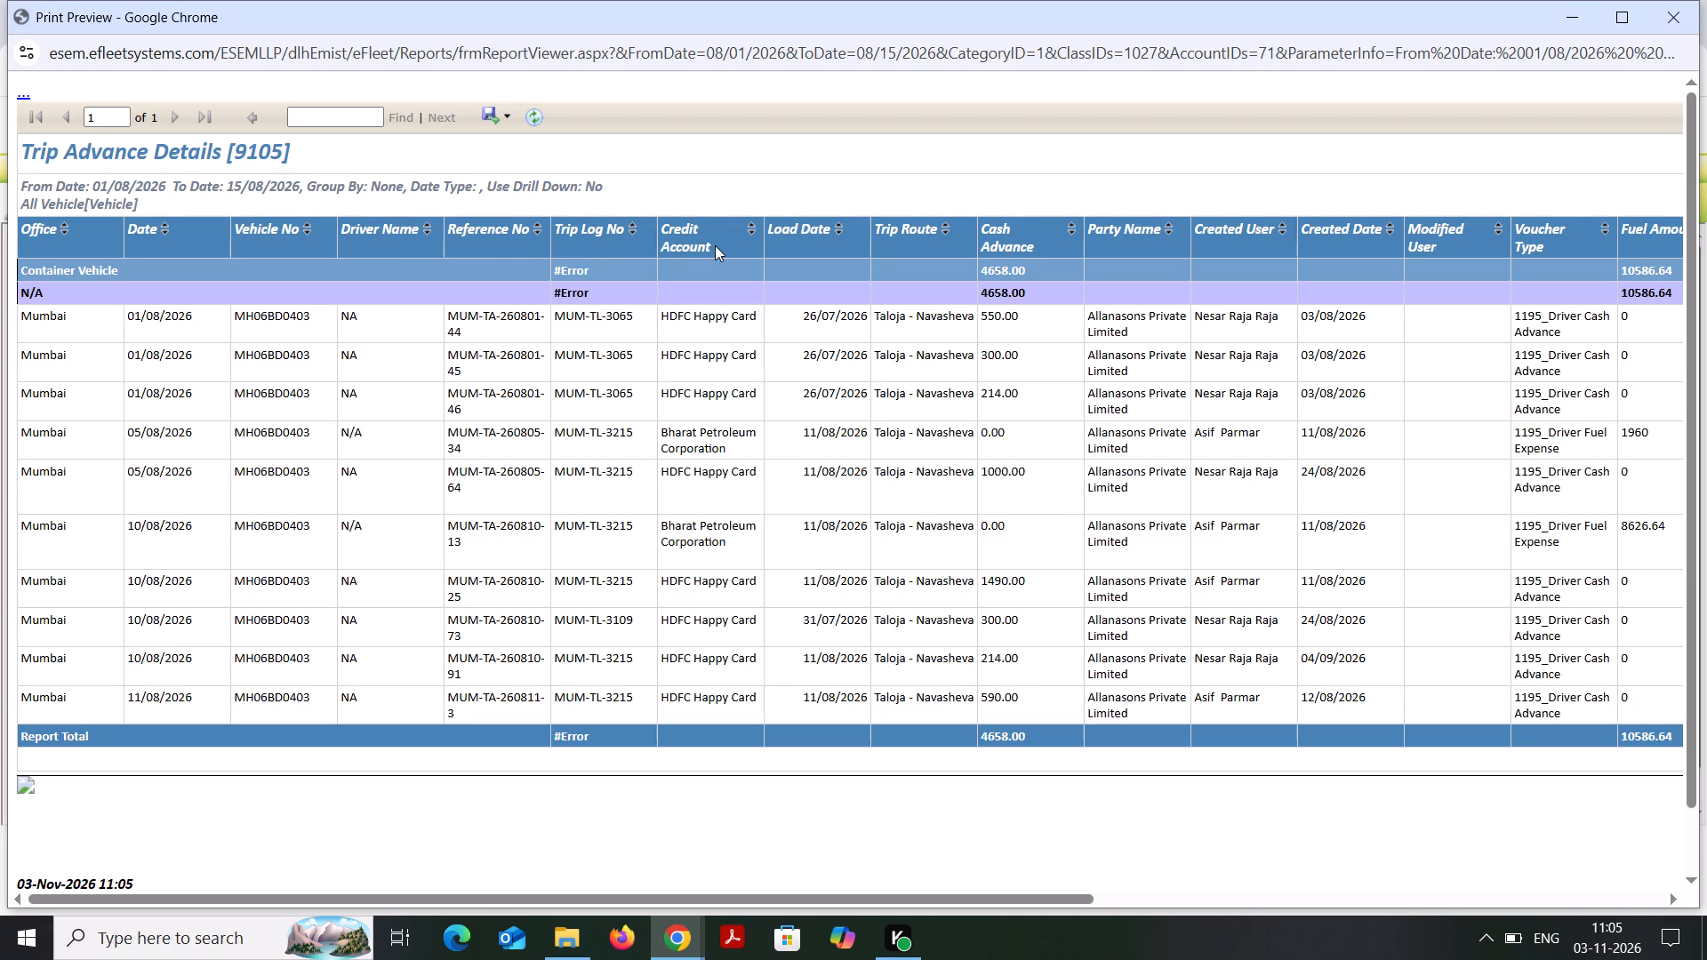
pyautogui.press('Right')
pyautogui.press('Right')
pyautogui.press('Right')
pyautogui.press('Right')
pyautogui.press('Right')
pyautogui.press('Right')
pyautogui.press('Right')
pyautogui.press('Right')
pyautogui.press('Right')
pyautogui.press('Right')
pyautogui.press('Right')
pyautogui.press('Right')
pyautogui.press('Right')
pyautogui.press('Right')
pyautogui.press('Right')
pyautogui.press('Right')
pyautogui.press('Right')
pyautogui.press('Right')
pyautogui.press('Right')
pyautogui.press('Right')
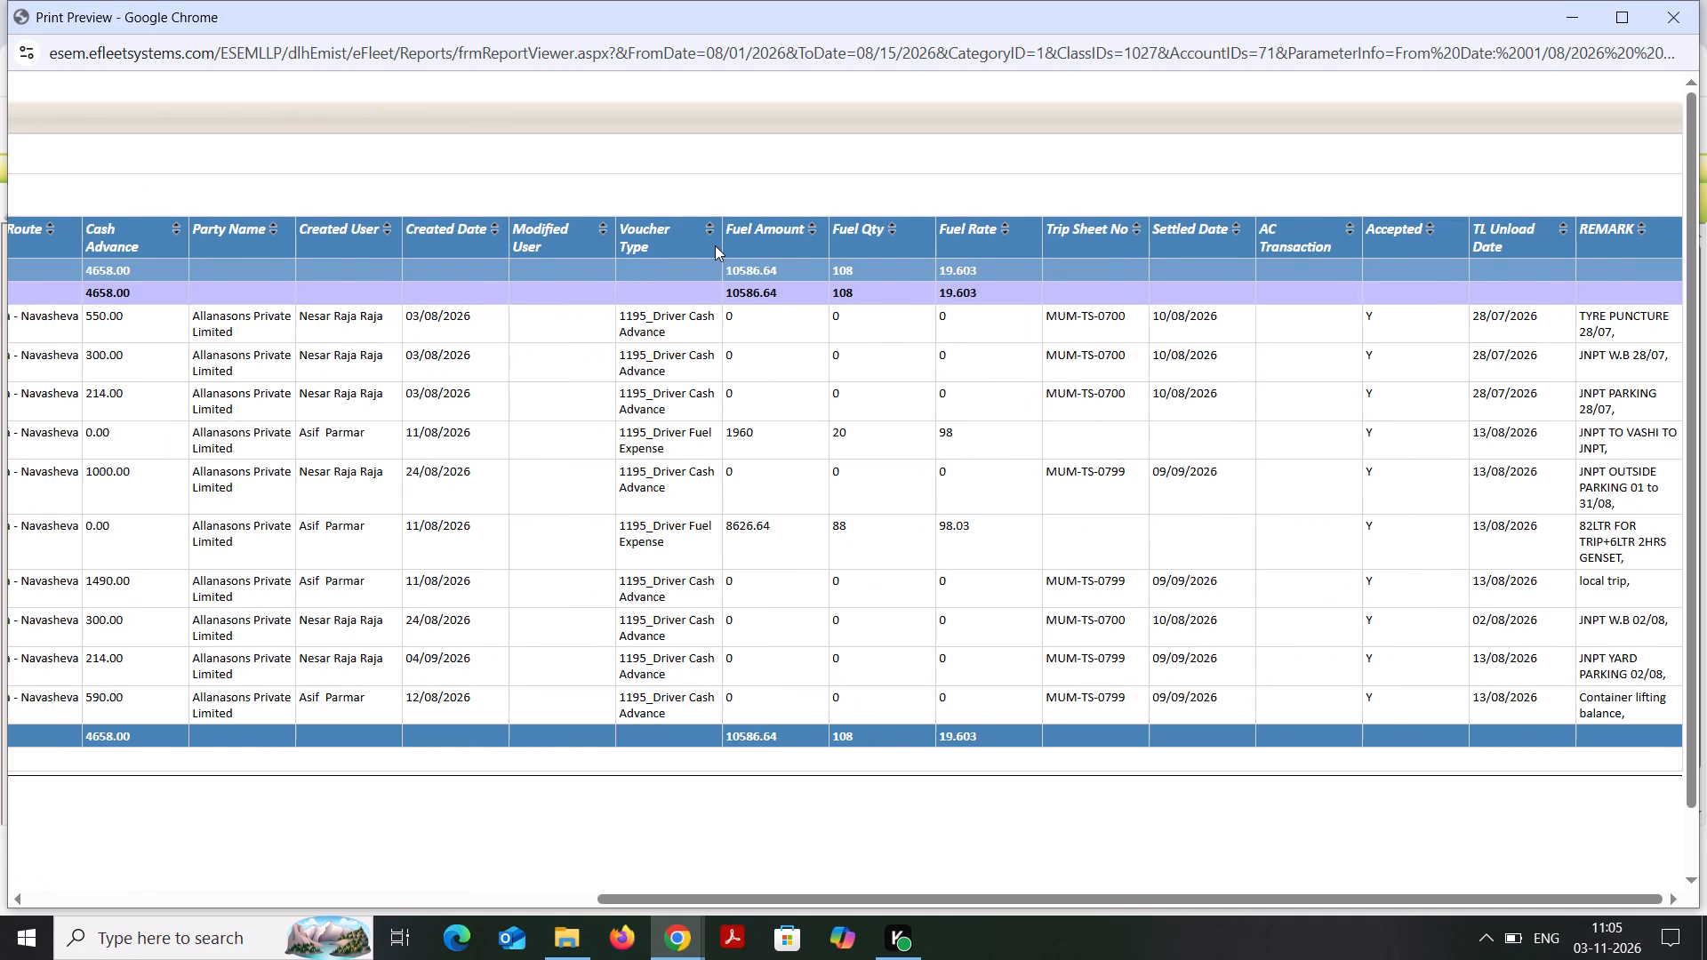
pyautogui.press('Right')
pyautogui.press('Right')
pyautogui.press('Right')
pyautogui.press('Right')
pyautogui.hotkey('alt', 'F4')
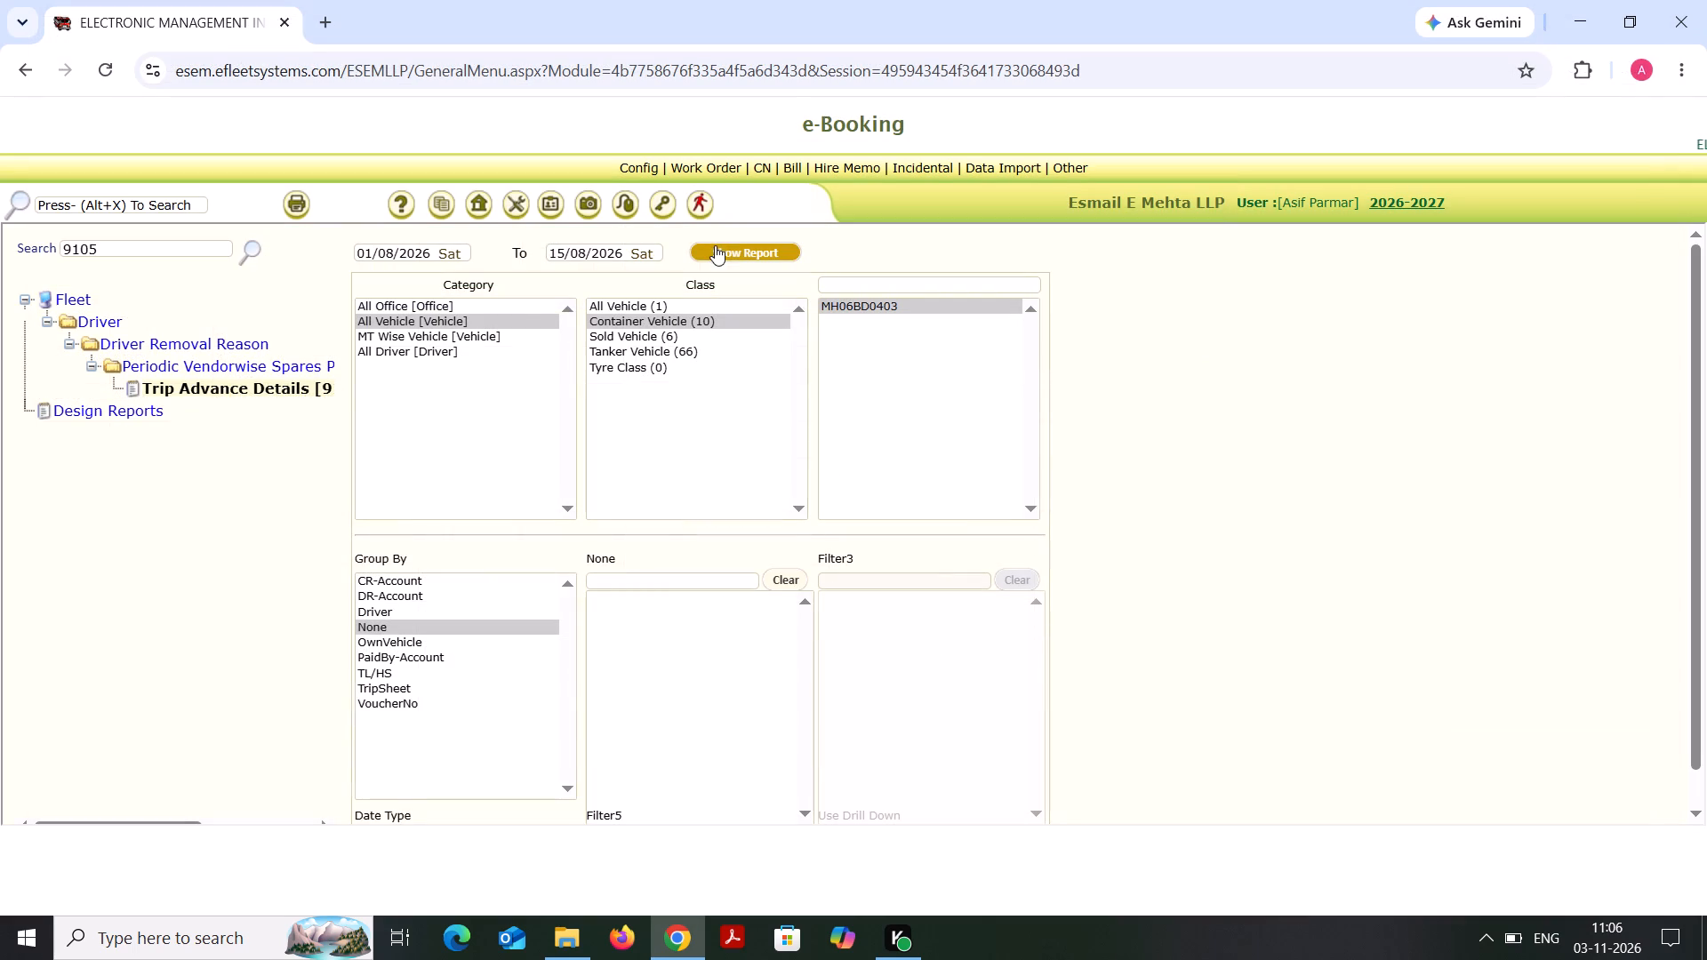
# Generate the Trip Advance Details report for the period 16.8.26 to 31.8.26, keeping the same vehicle.
pyautogui.tripleClick(391, 252)
pyautogui.click(392, 257)
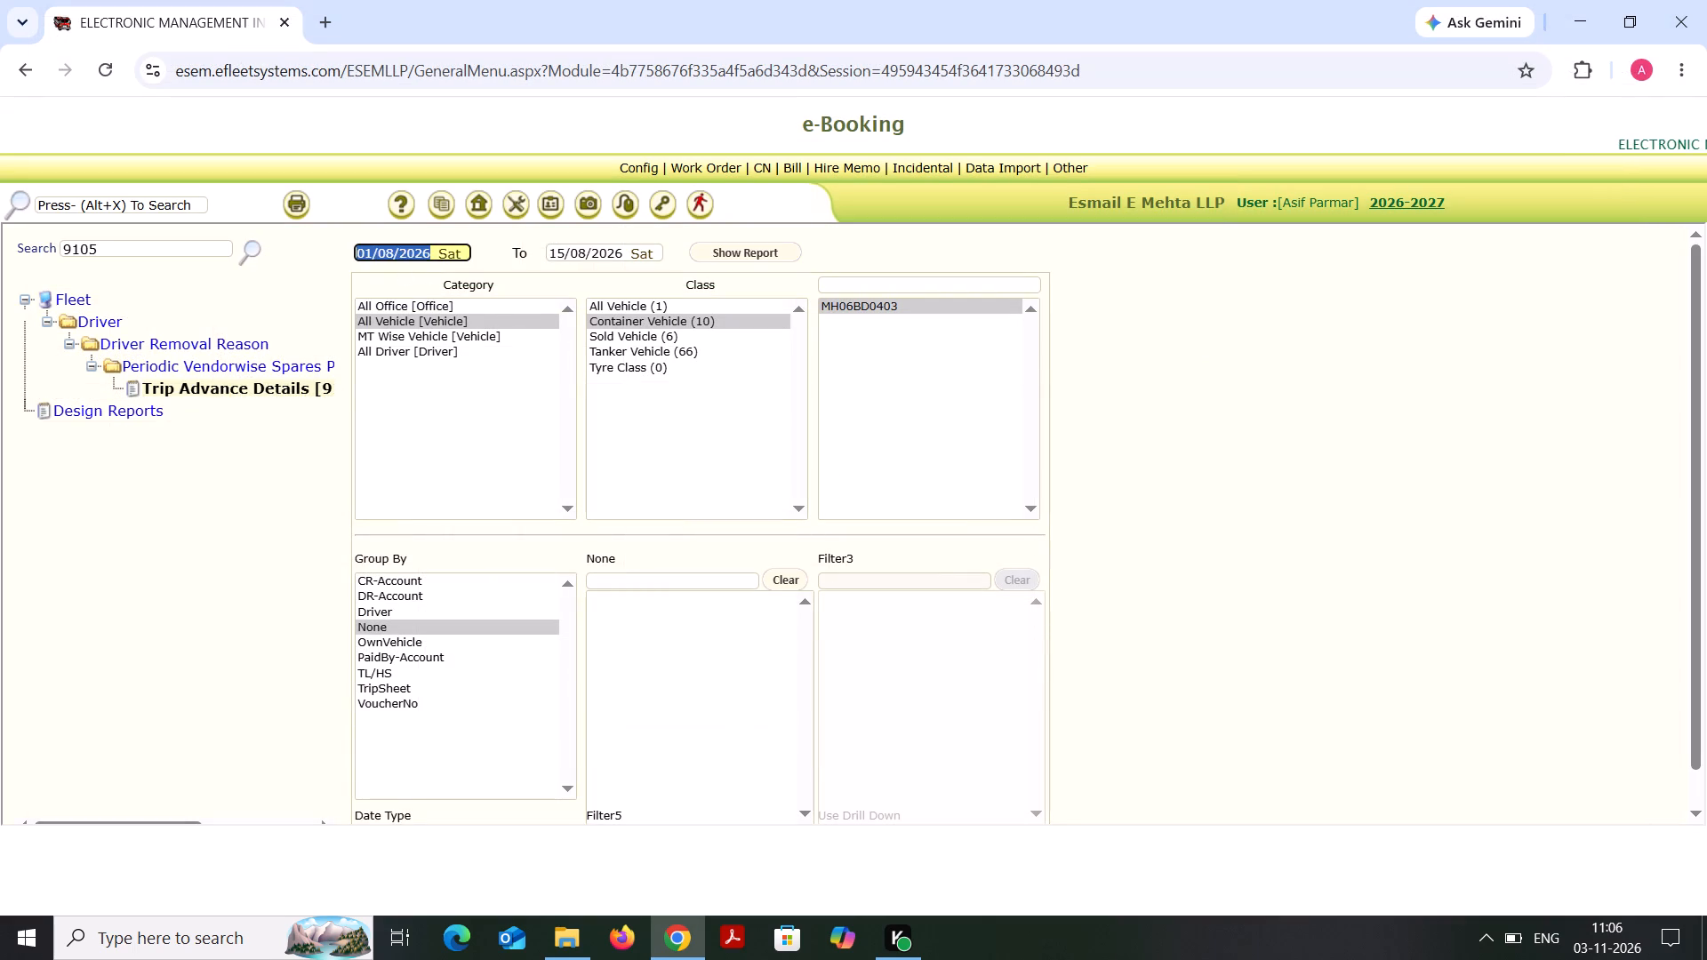
pyautogui.press('Right')
pyautogui.press('Right')
pyautogui.press('Right')
pyautogui.press('Right')
pyautogui.press('Right')
pyautogui.press('Right')
pyautogui.press('Right')
pyautogui.press('Right')
pyautogui.press('Right')
pyautogui.press('Right')
pyautogui.press('Right')
pyautogui.press('Right')
pyautogui.press('Right')
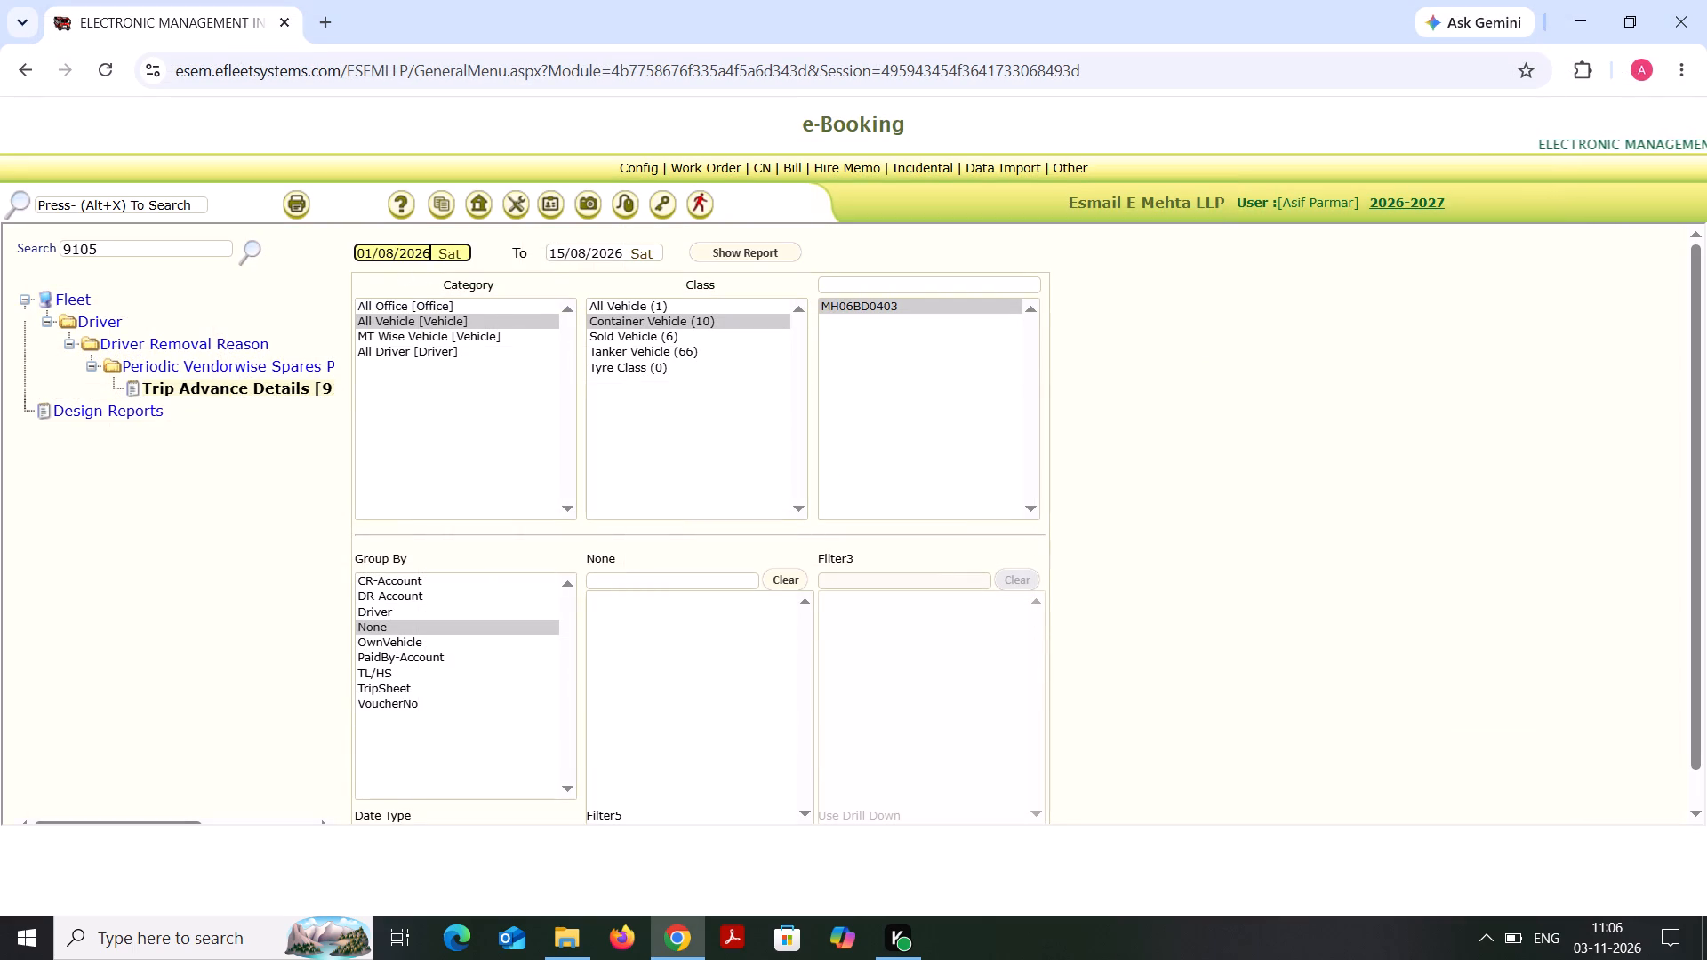
pyautogui.press('BackSpace')
pyautogui.press('BackSpace')
pyautogui.press('BackSpace')
pyautogui.press('BackSpace')
pyautogui.press('BackSpace')
pyautogui.press('BackSpace')
pyautogui.press('BackSpace')
pyautogui.press('BackSpace')
pyautogui.press('BackSpace')
pyautogui.press('BackSpace')
pyautogui.press('BackSpace')
pyautogui.press('BackSpace')
pyautogui.press('BackSpace')
pyautogui.press('BackSpace')
pyautogui.press('BackSpace')
pyautogui.press('BackSpace')
pyautogui.press('BackSpace')
pyautogui.press('BackSpace')
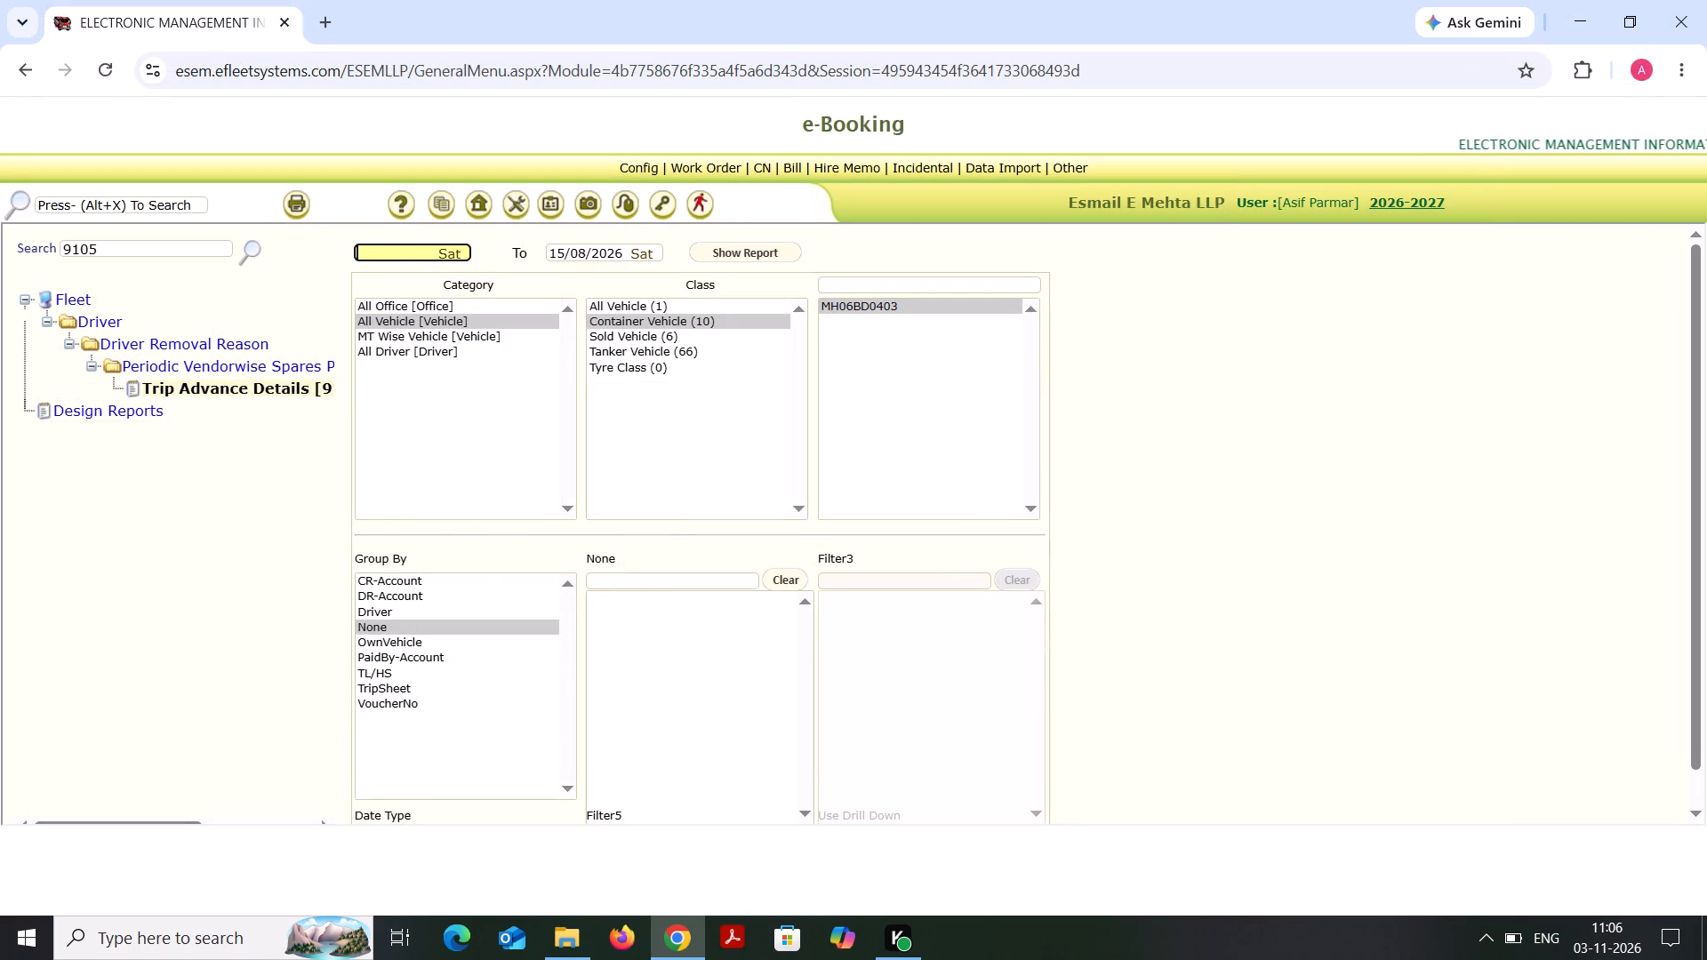
pyautogui.write('168.')
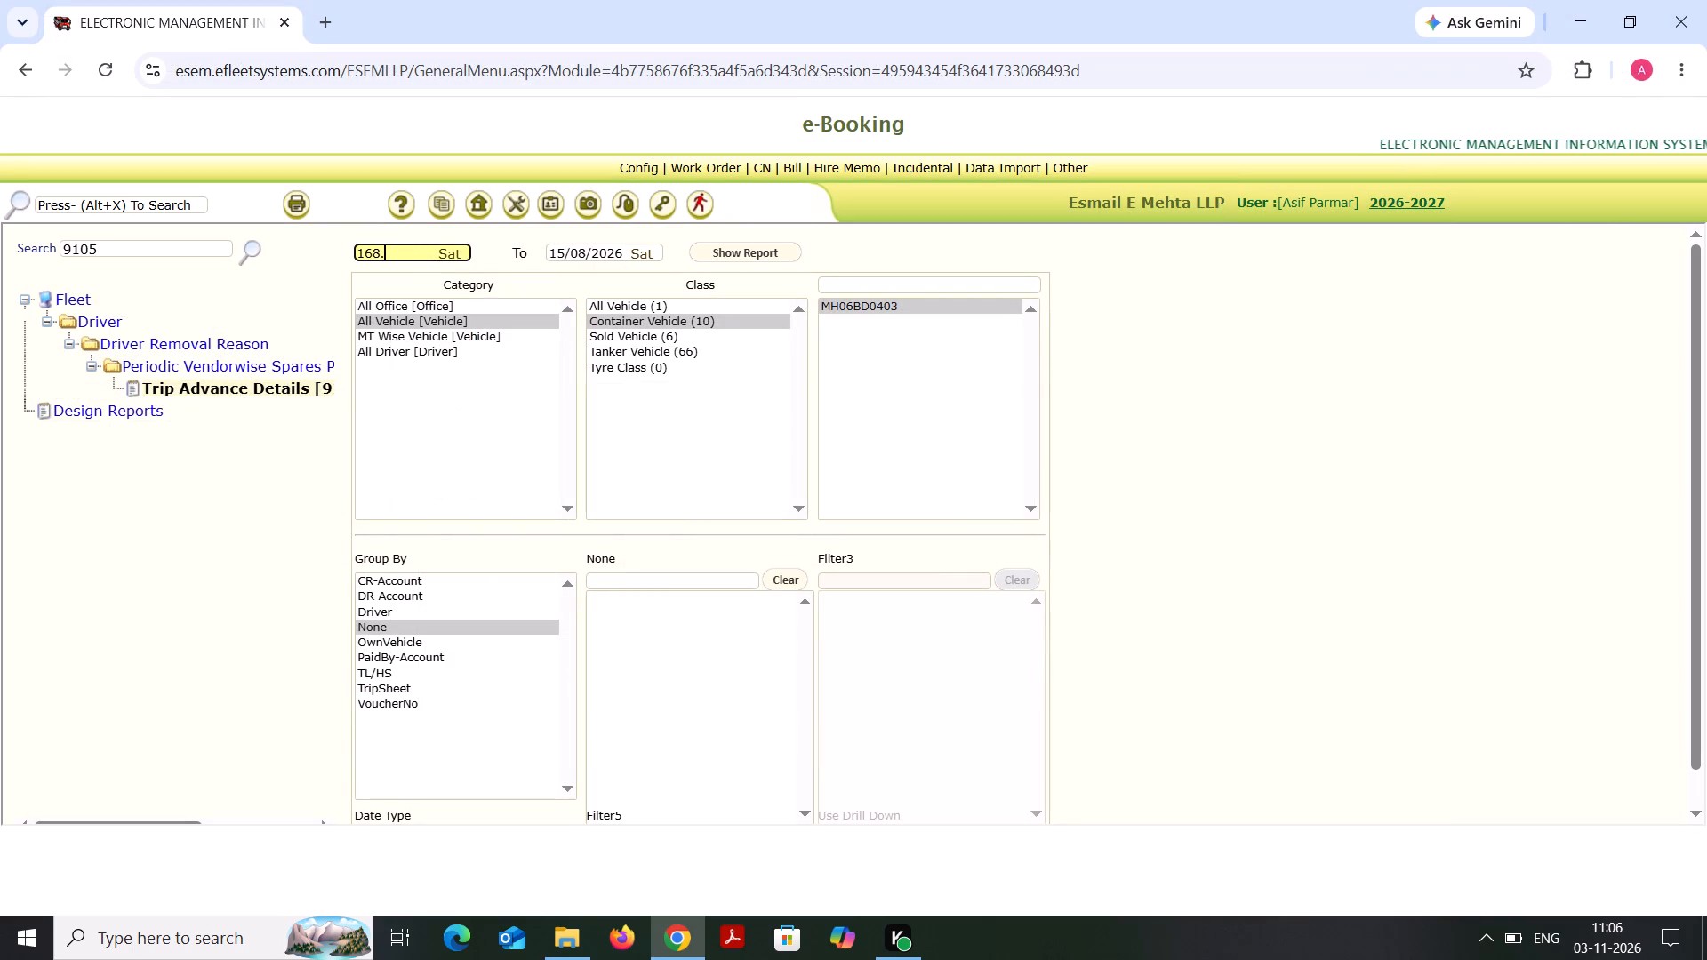
pyautogui.press('BackSpace')
pyautogui.press('BackSpace')
pyautogui.write('.8.26')
pyautogui.press('Tab')
pyautogui.write('31.83.')
pyautogui.press('BackSpace')
pyautogui.press('BackSpace')
pyautogui.write('.26')
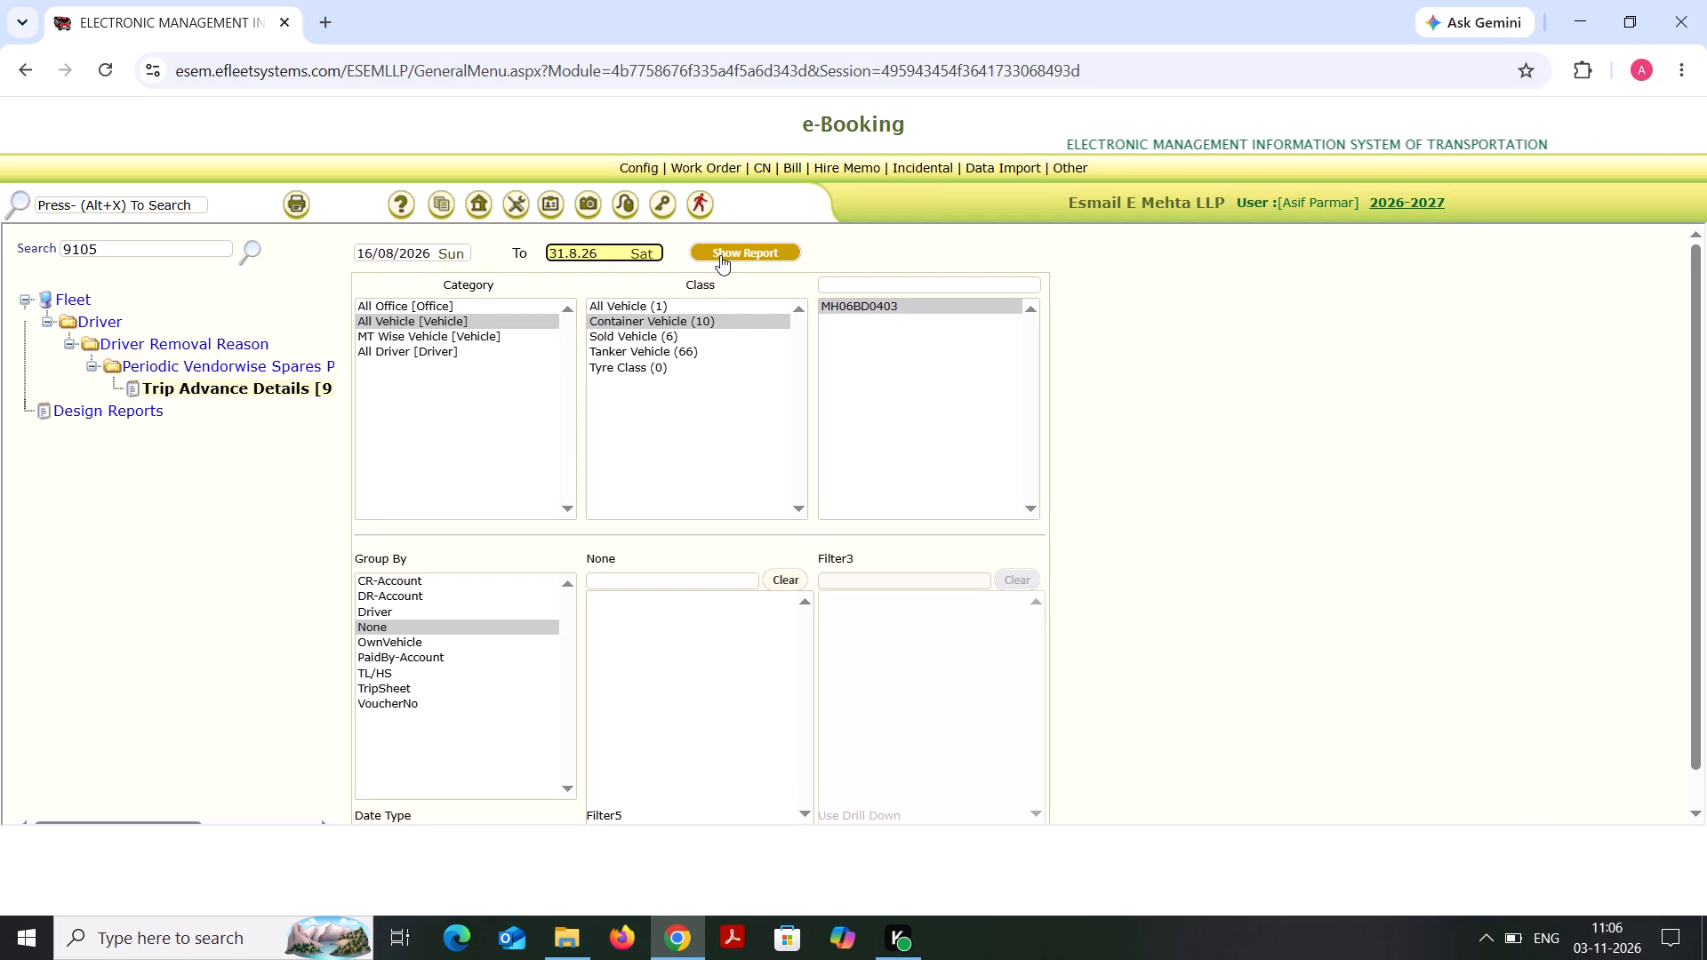
pyautogui.click(720, 255)
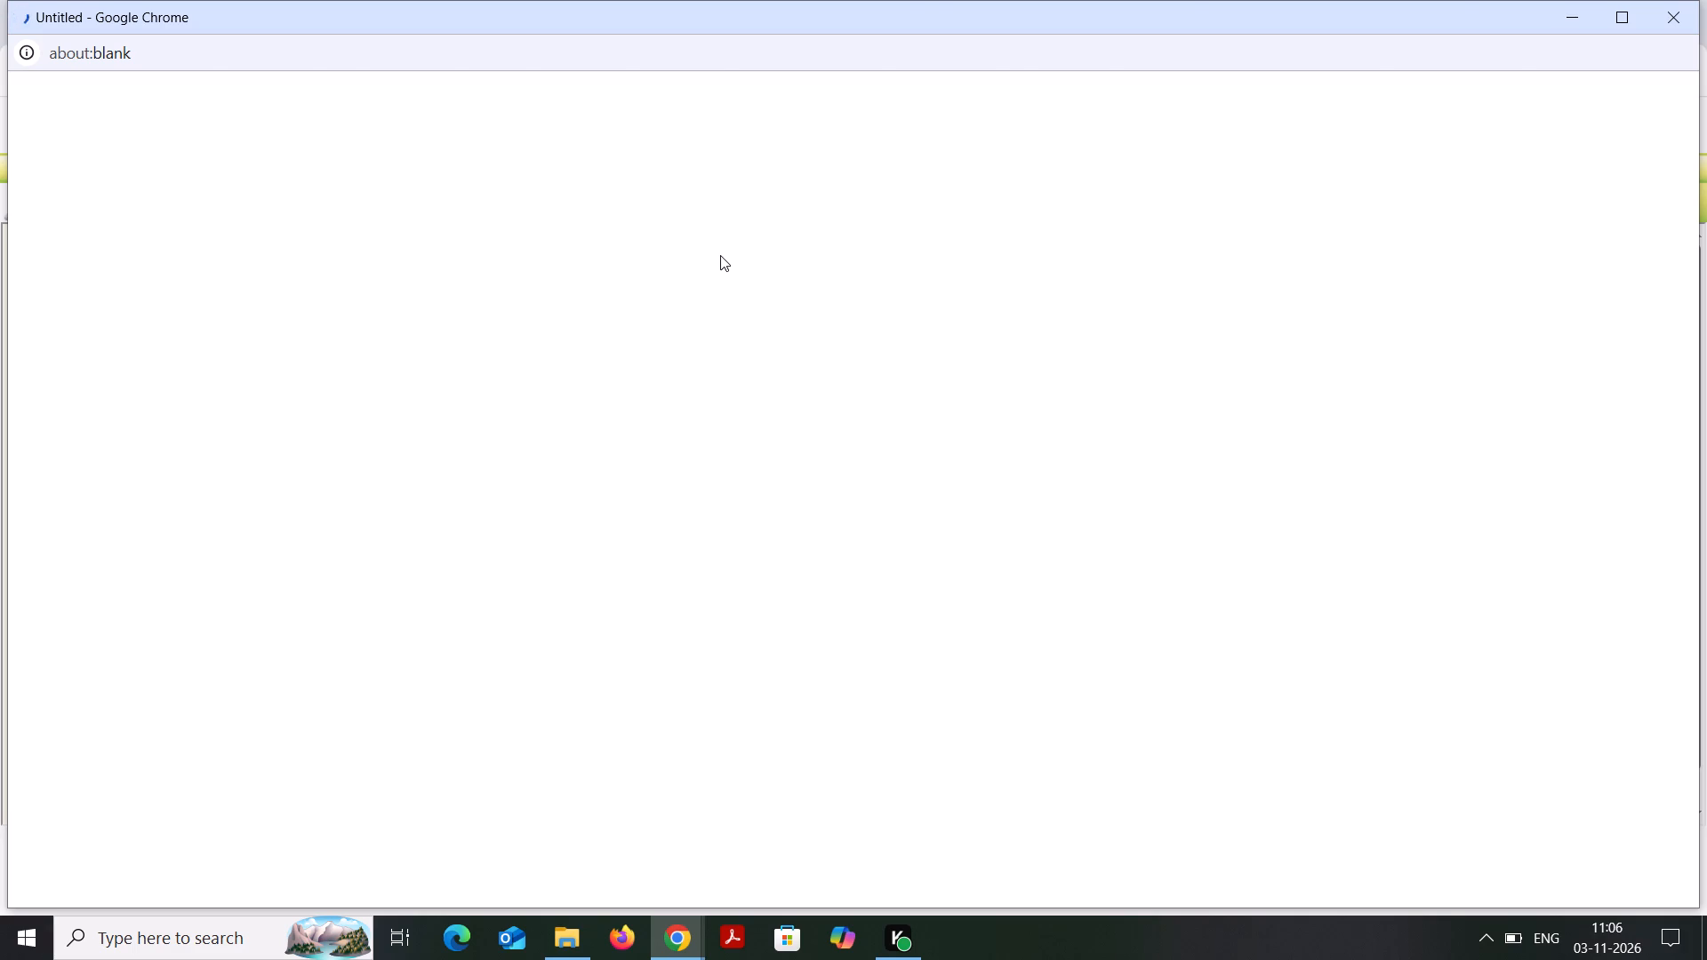
# Examine the 16–31 August report across to its fuel, trip sheet and remark columns and down to the last row, and close the preview.
pyautogui.press('Right')
pyautogui.press('Right')
pyautogui.press('Right')
pyautogui.press('Right')
pyautogui.press('Right')
pyautogui.press('Right')
pyautogui.press('Right')
pyautogui.press('Right')
pyautogui.press('Right')
pyautogui.press('Right')
pyautogui.press('Right')
pyautogui.press('Right')
pyautogui.press('Right')
pyautogui.press('Right')
pyautogui.press('Right')
pyautogui.press('Right')
pyautogui.press('Right')
pyautogui.press('Right')
pyautogui.press('Right')
pyautogui.press('Right')
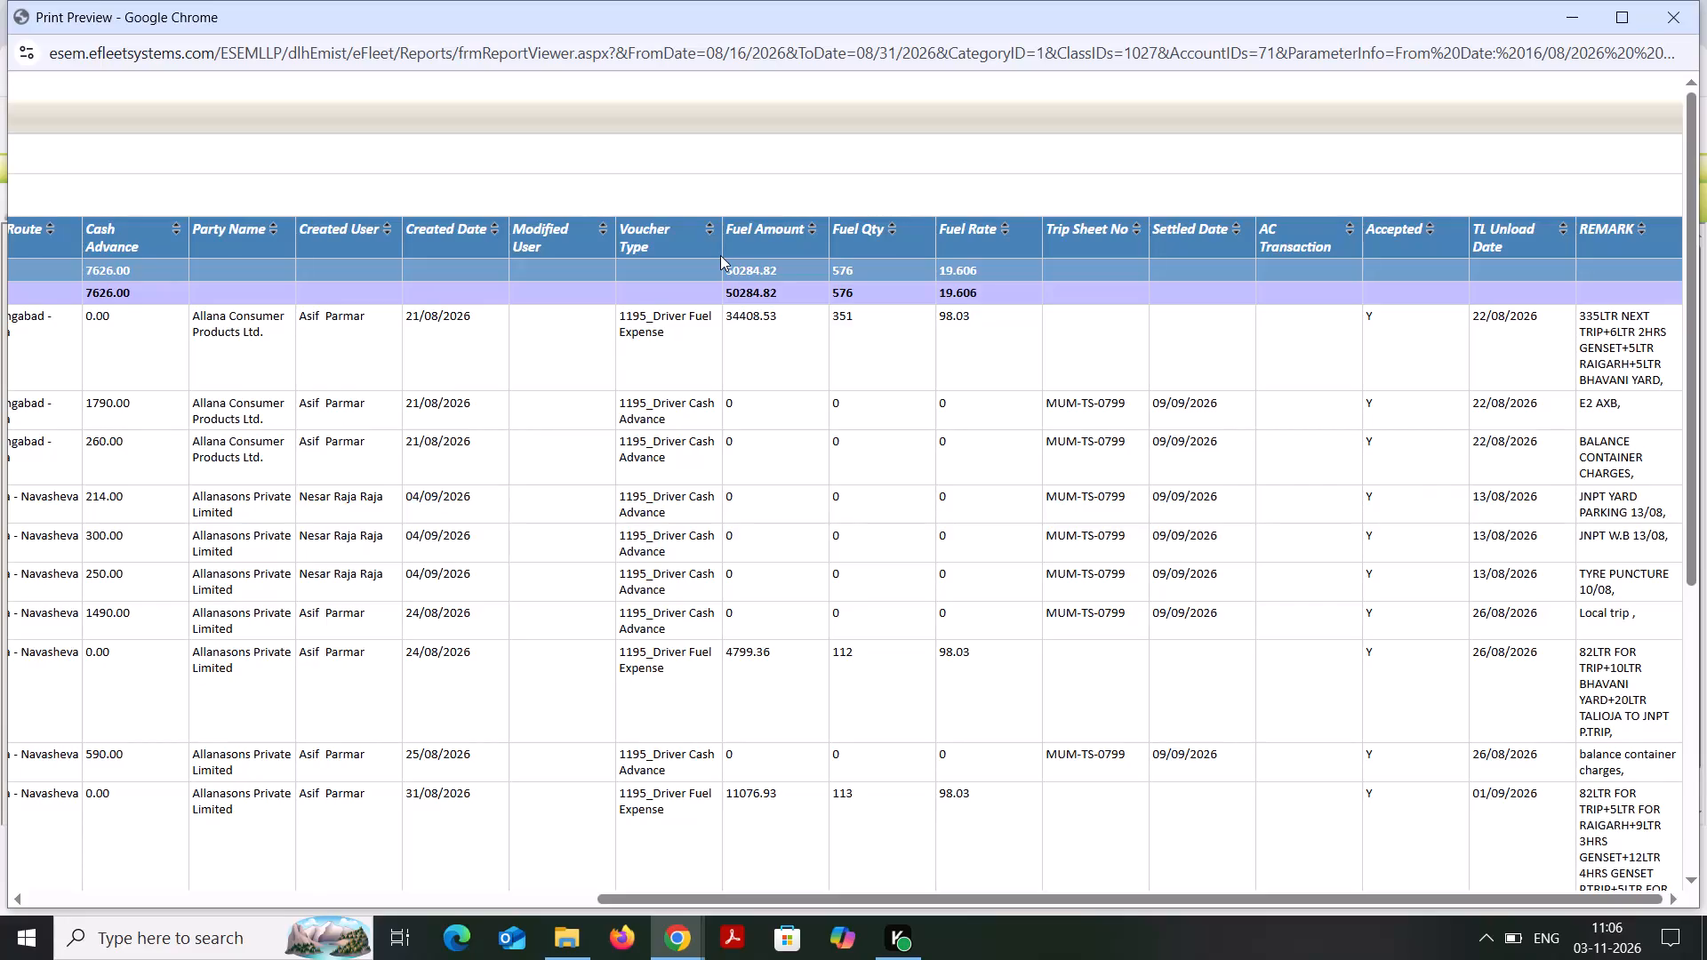
pyautogui.press('Down')
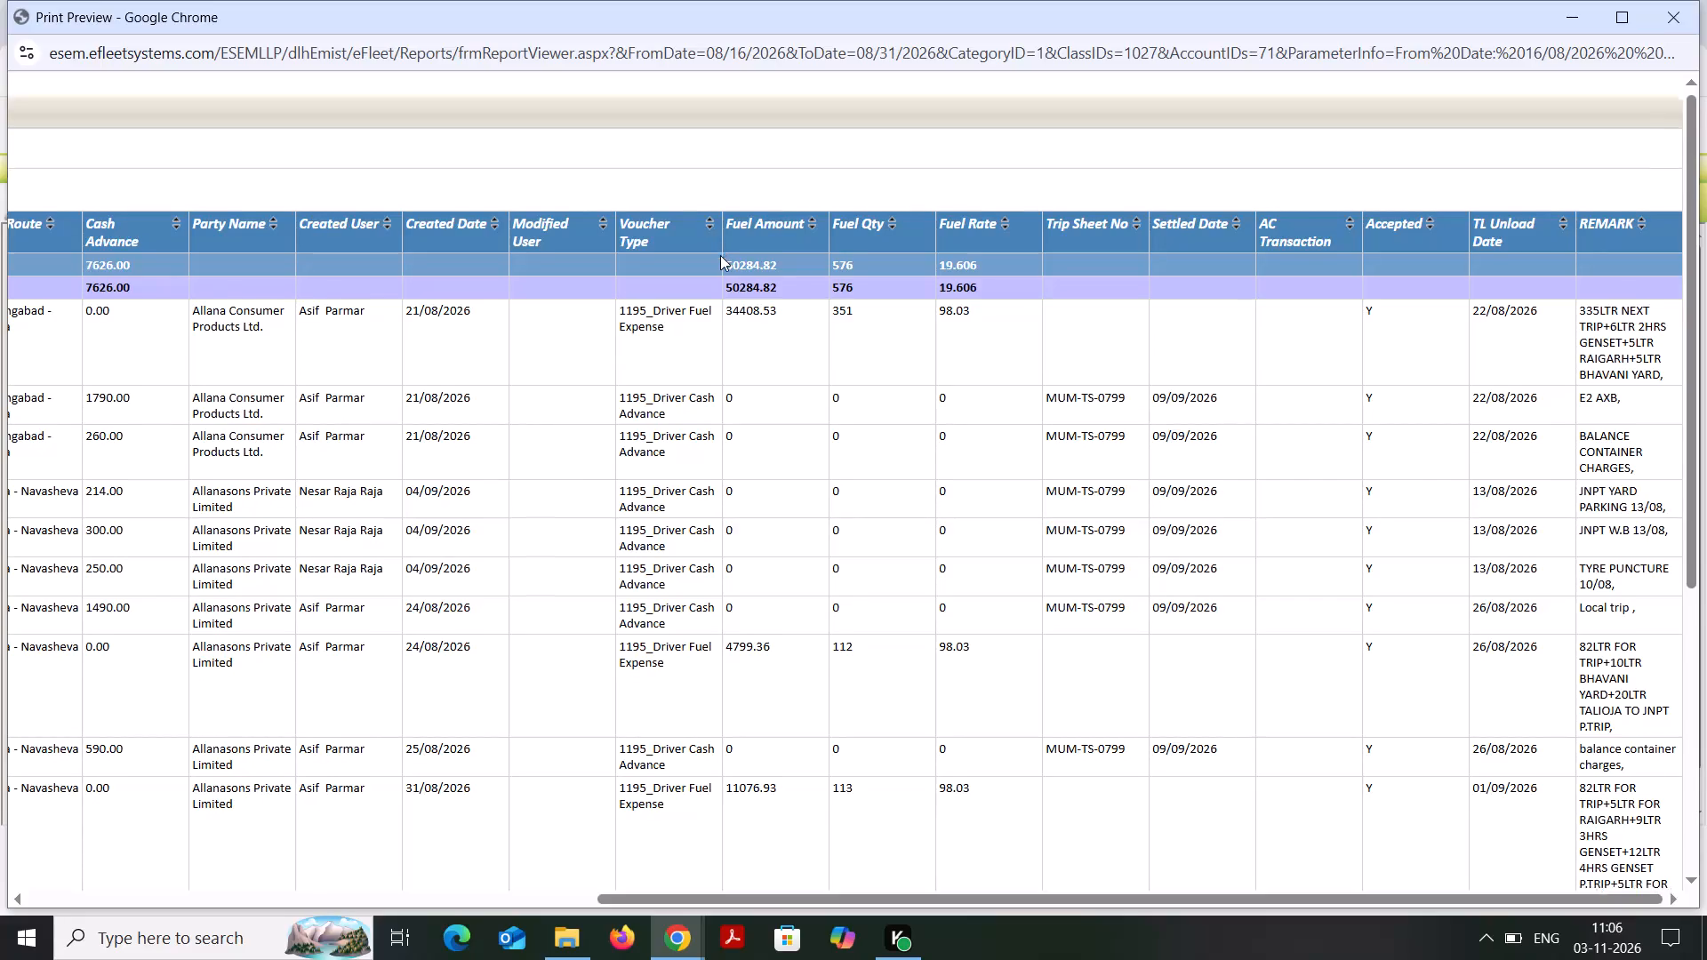
pyautogui.press('Down')
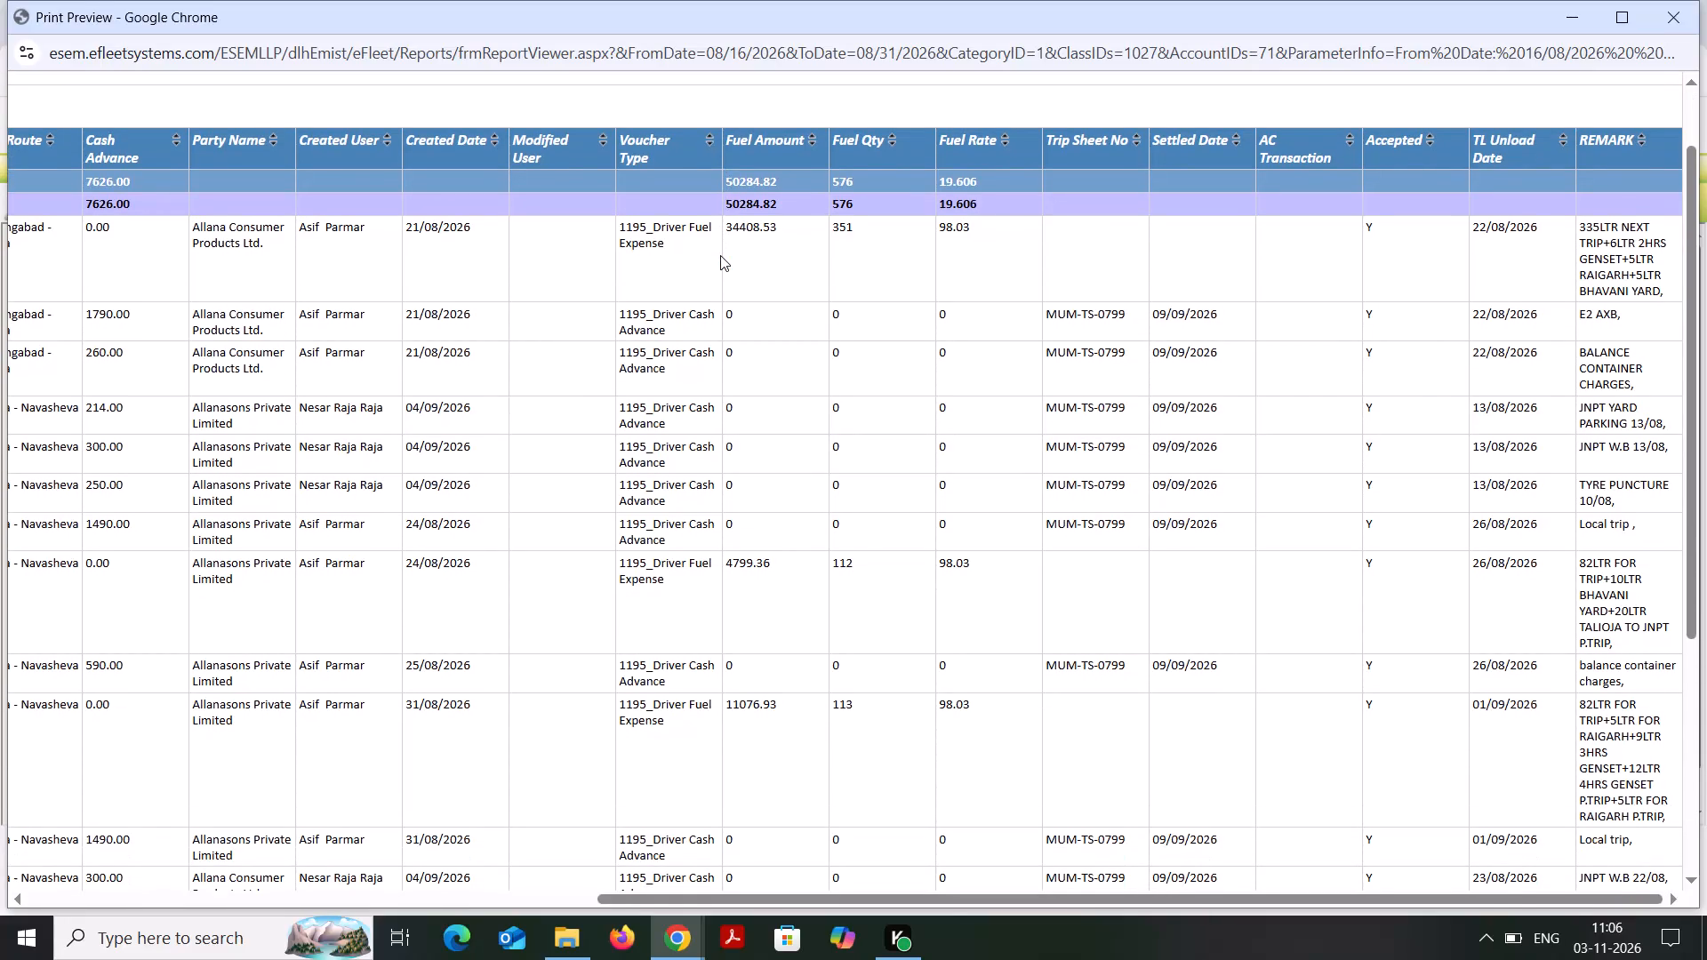
pyautogui.press('Down')
pyautogui.press('Down')
pyautogui.press('Down')
pyautogui.press('Down')
pyautogui.press('Down')
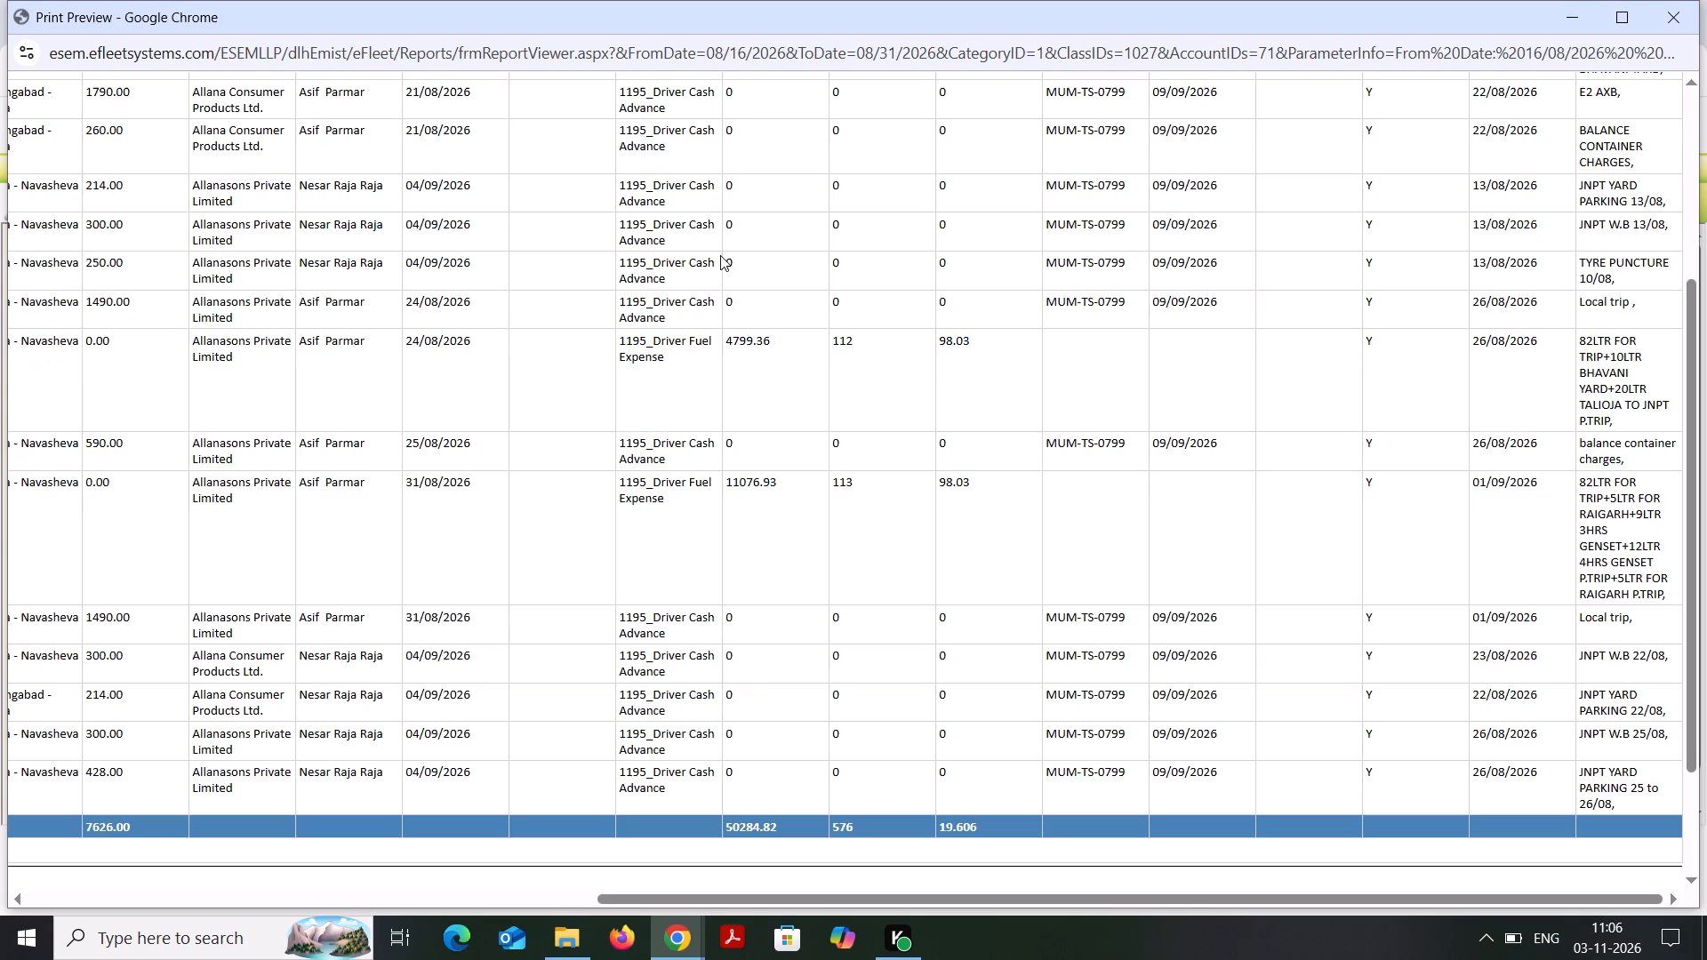
pyautogui.press('Up')
pyautogui.press('Up')
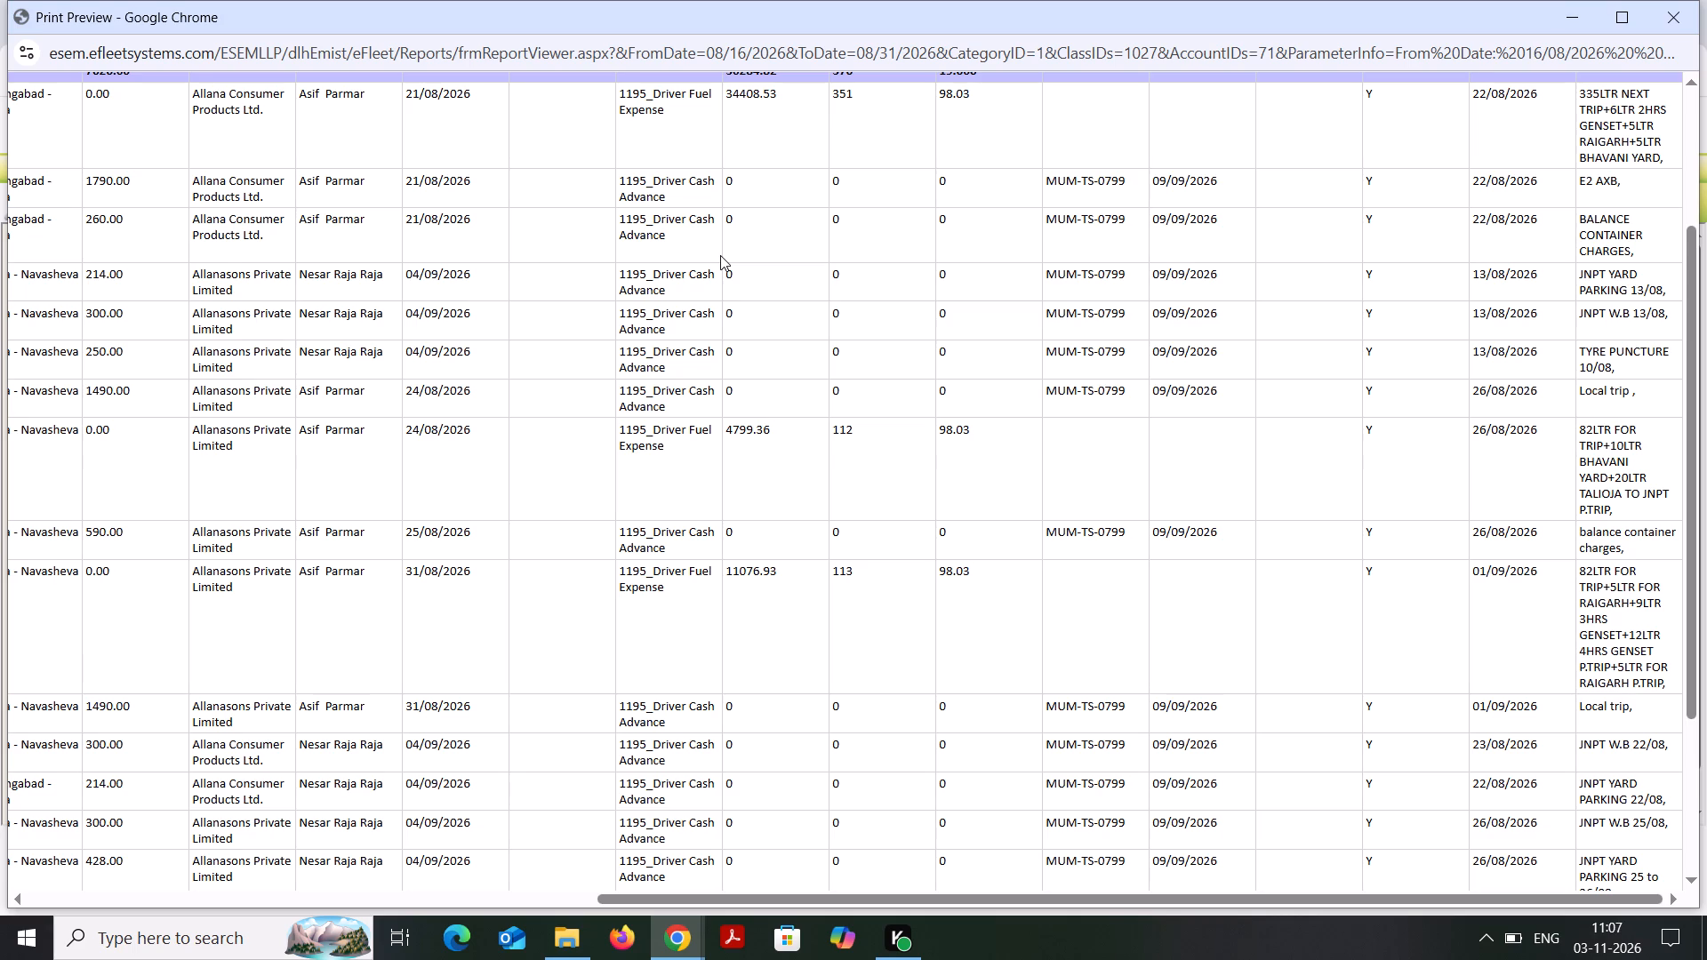
pyautogui.press('Down')
pyautogui.press('Down')
pyautogui.press('Down')
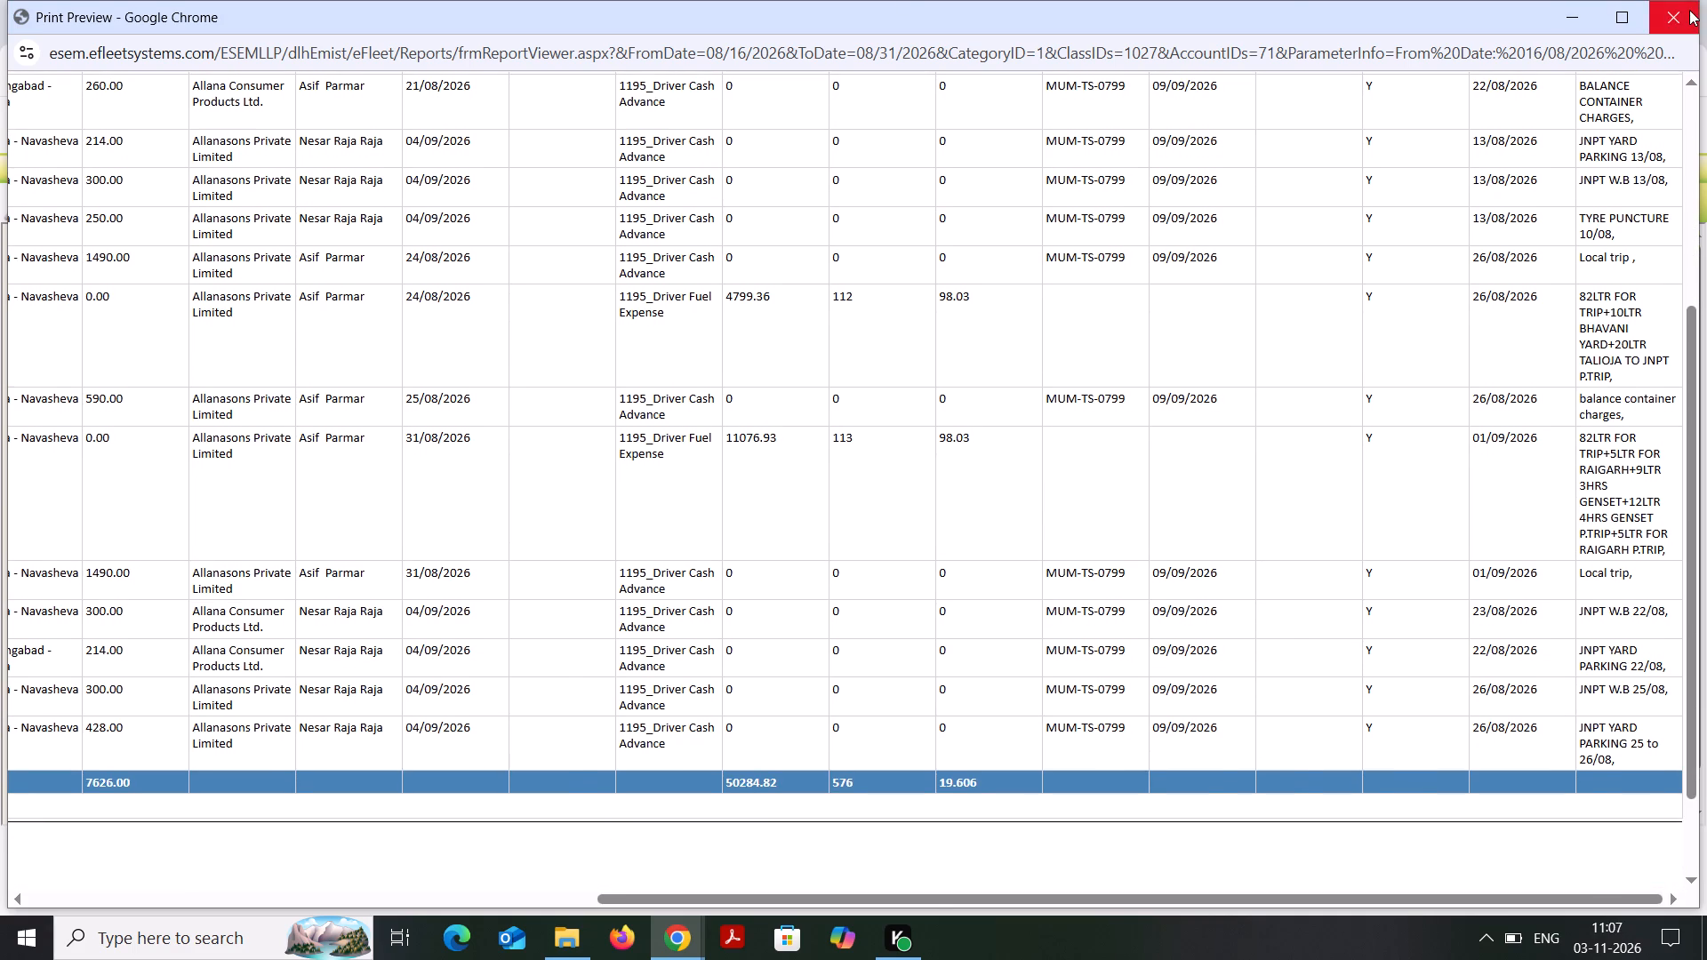
pyautogui.click(1689, 10)
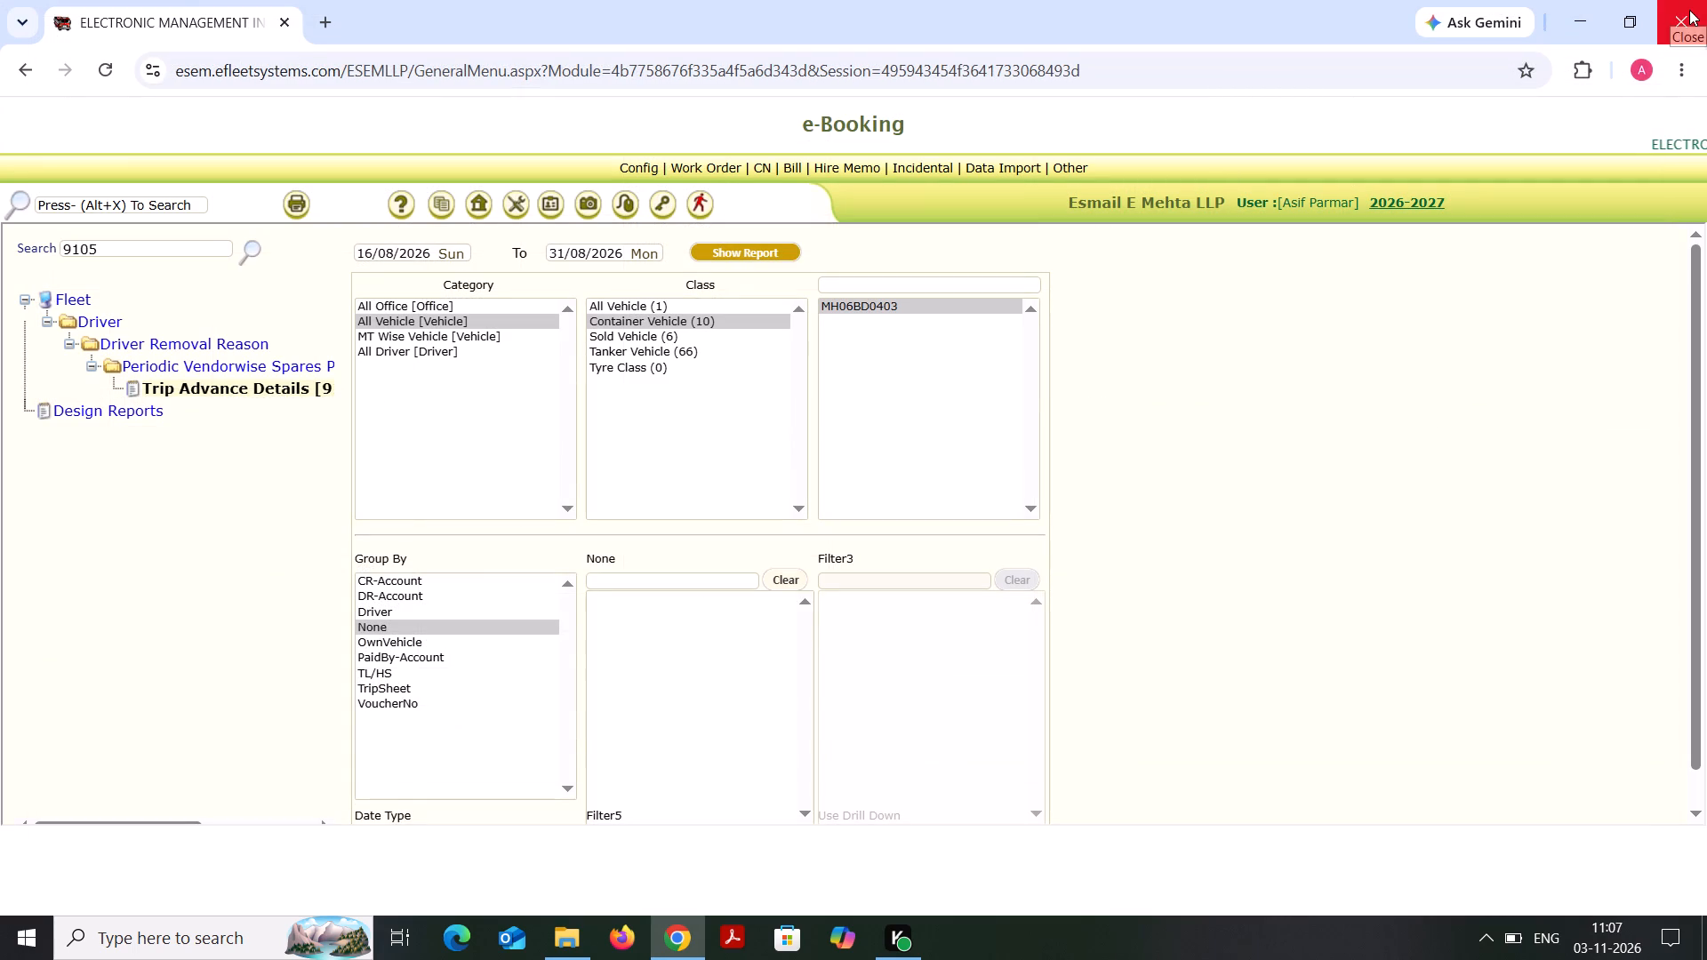
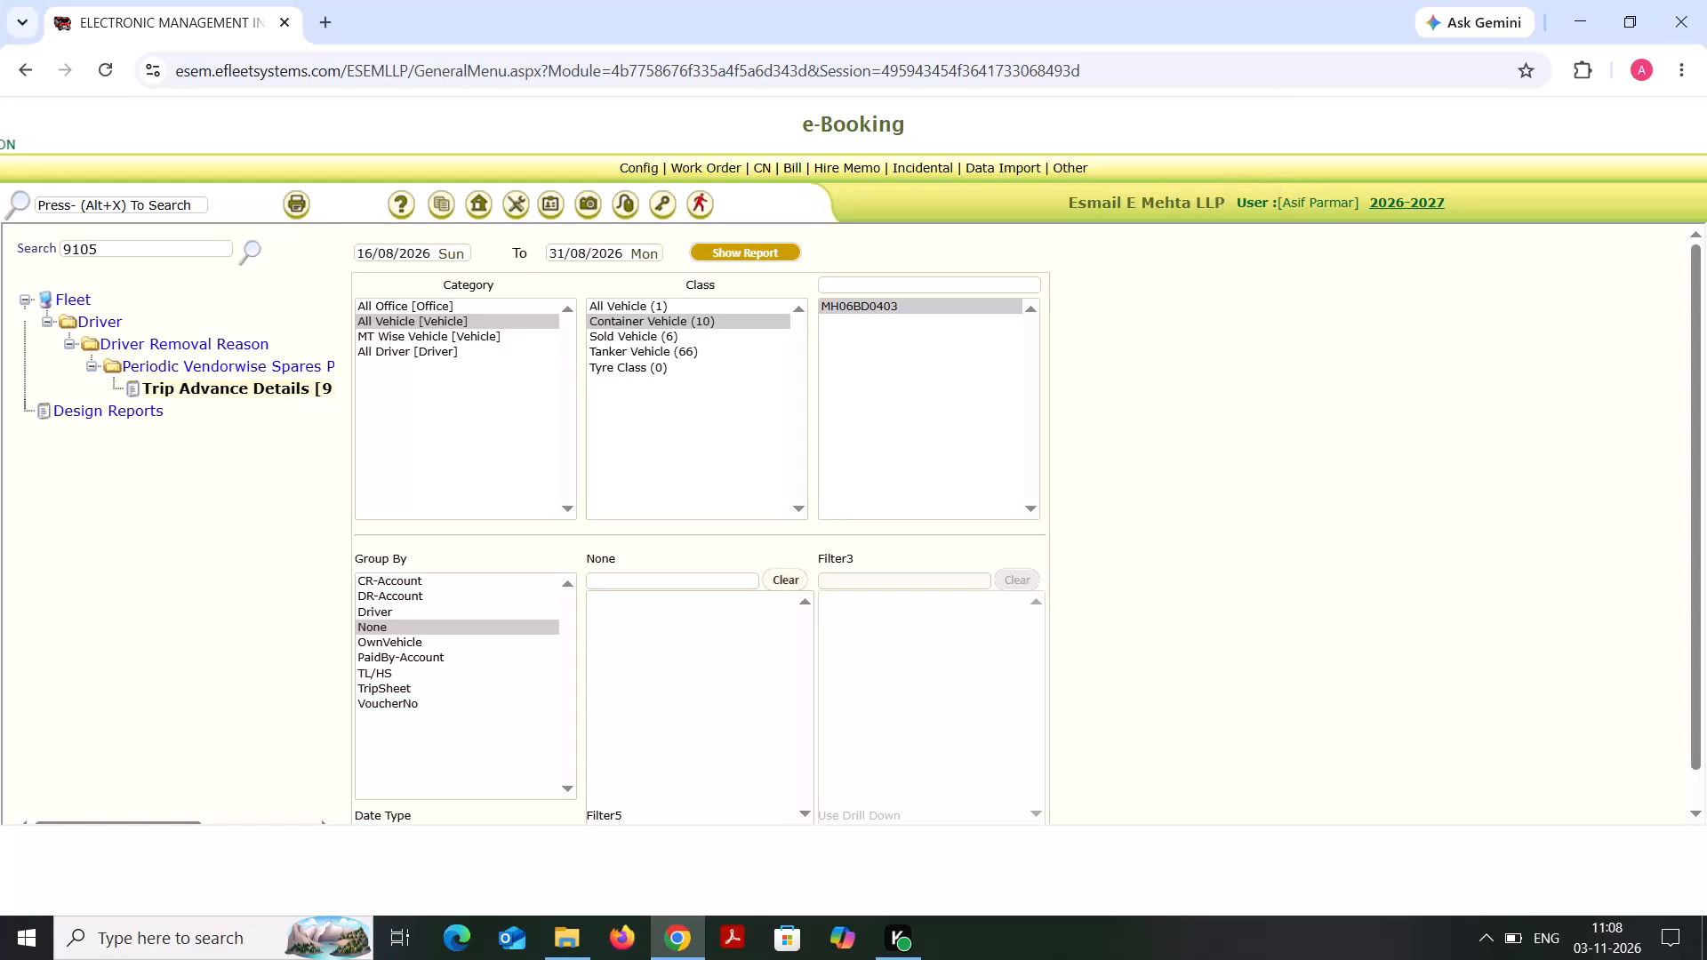
pyautogui.tripleClick(394, 252)
pyautogui.click(394, 252)
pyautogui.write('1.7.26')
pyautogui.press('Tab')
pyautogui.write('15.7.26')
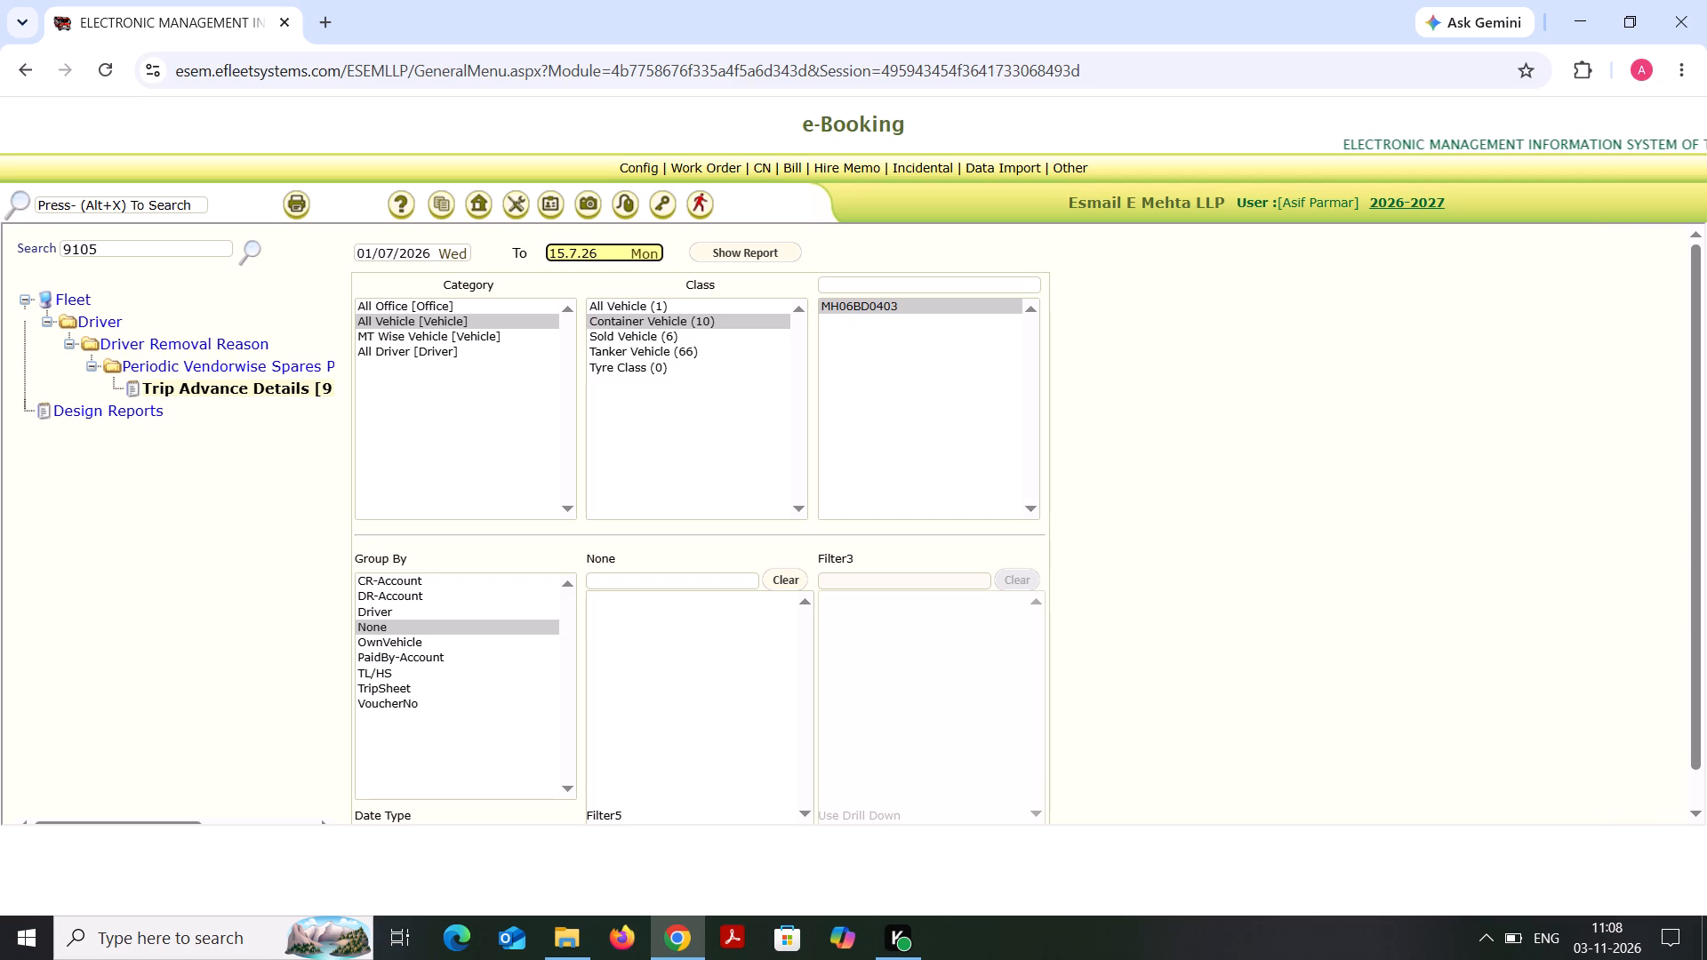
pyautogui.click(894, 283)
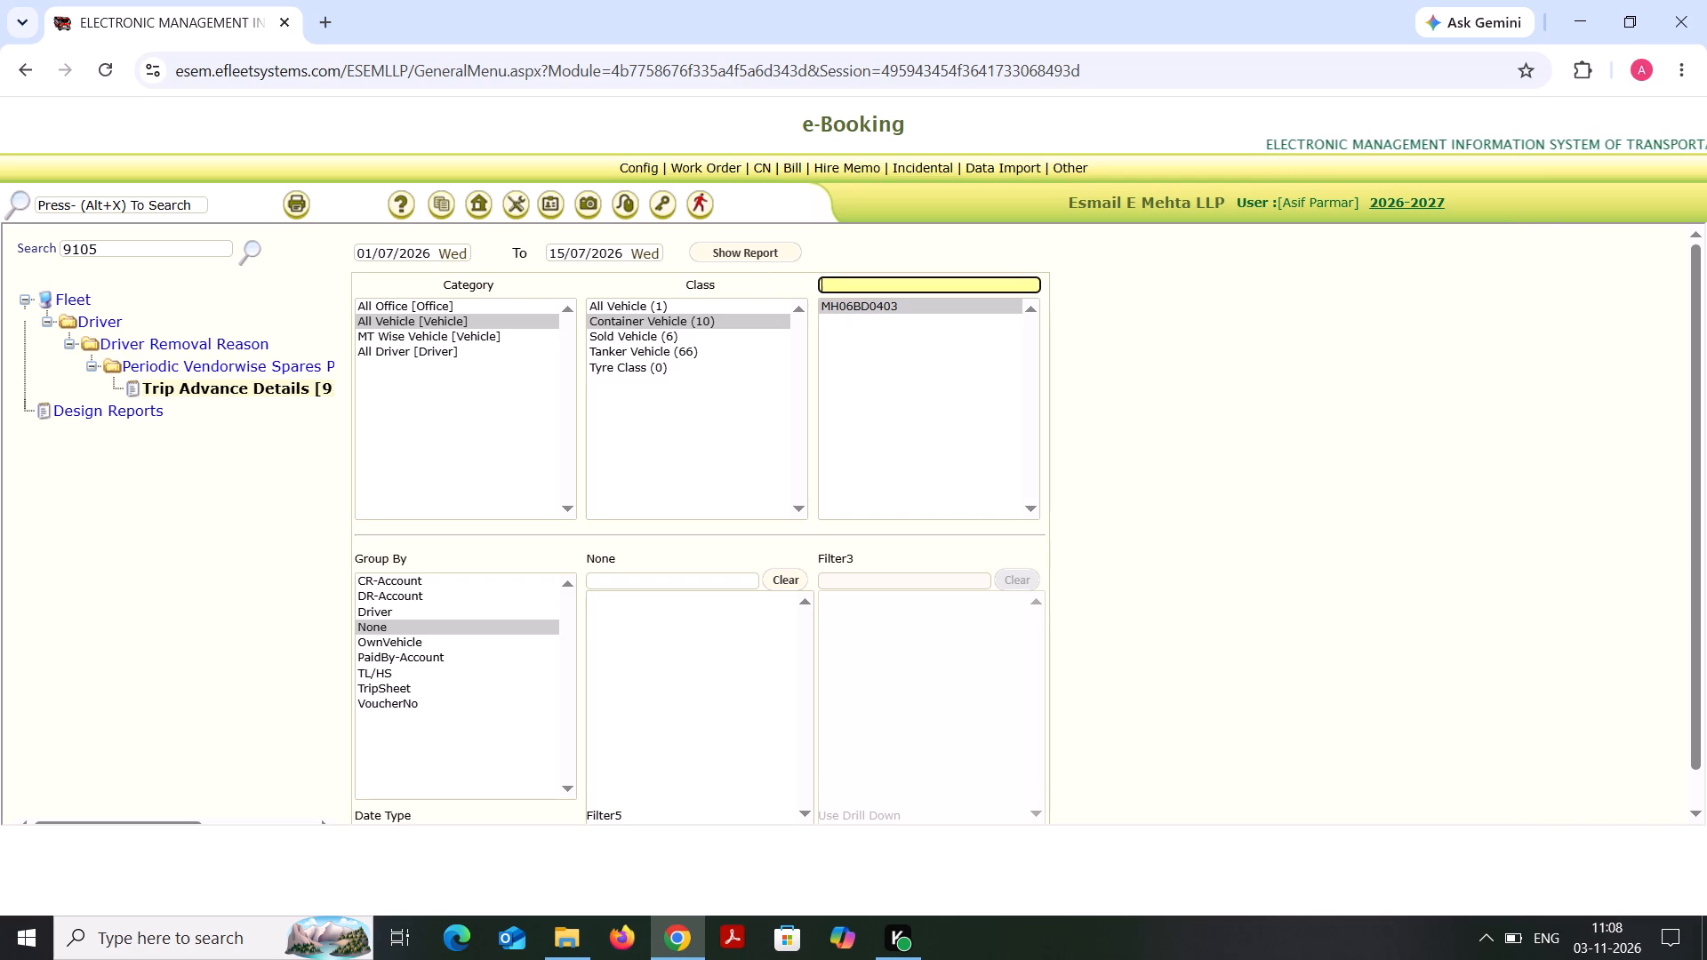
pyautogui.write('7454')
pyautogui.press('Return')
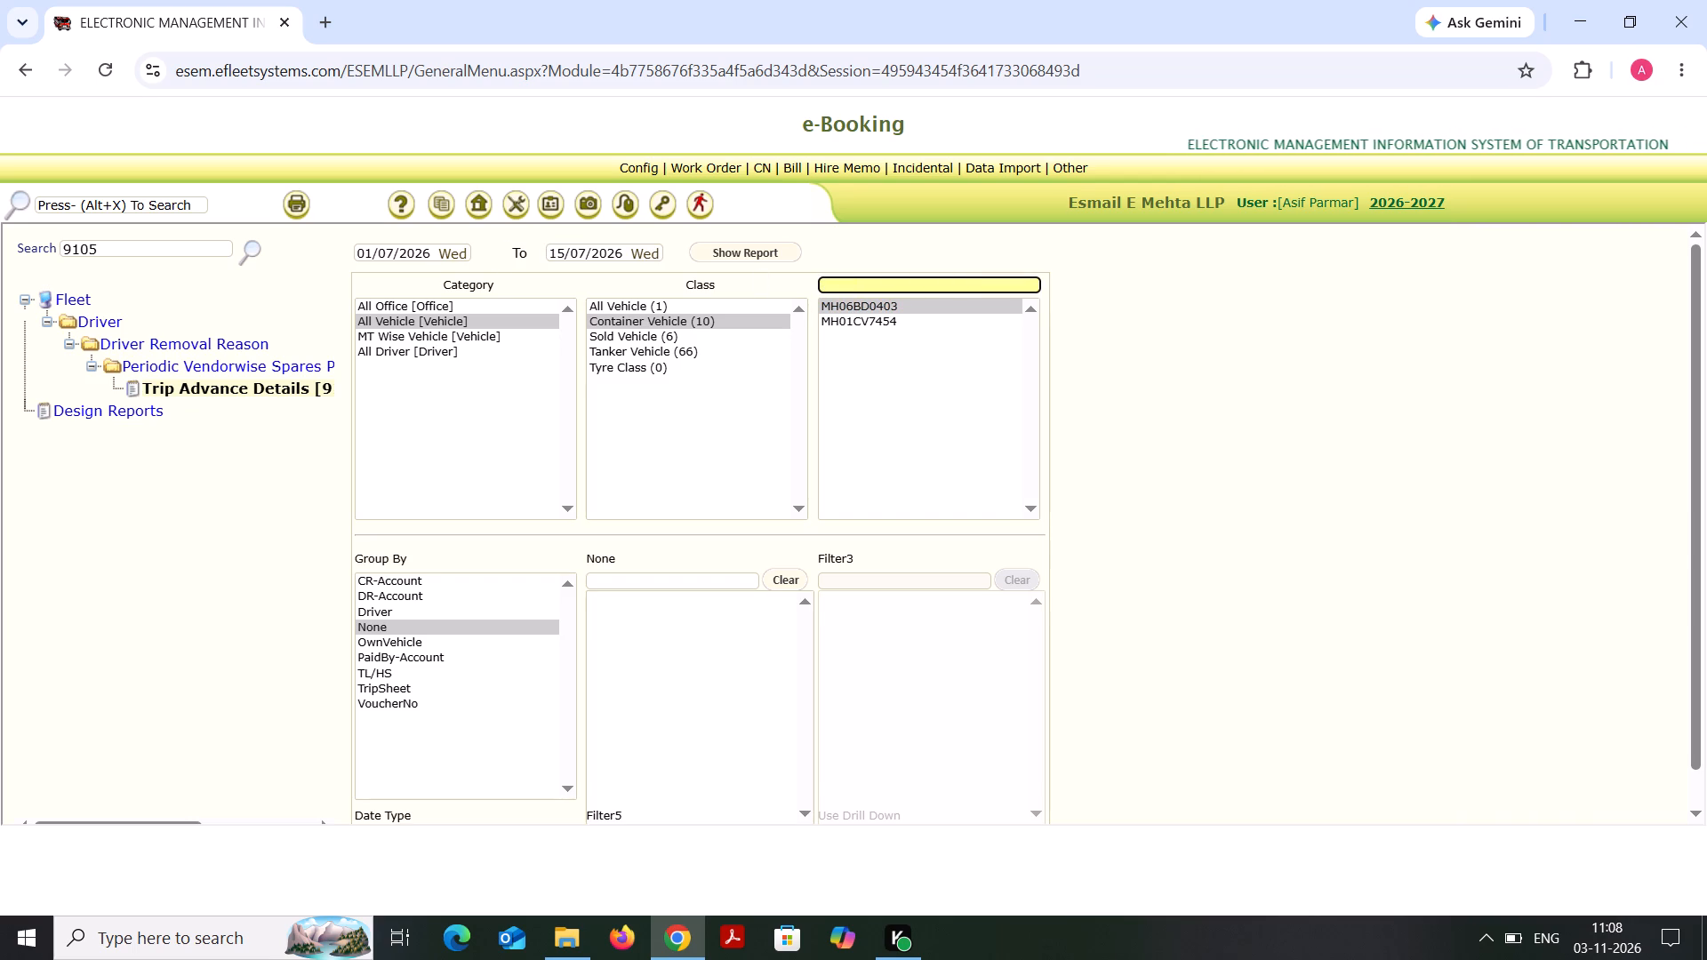
pyautogui.click(900, 321)
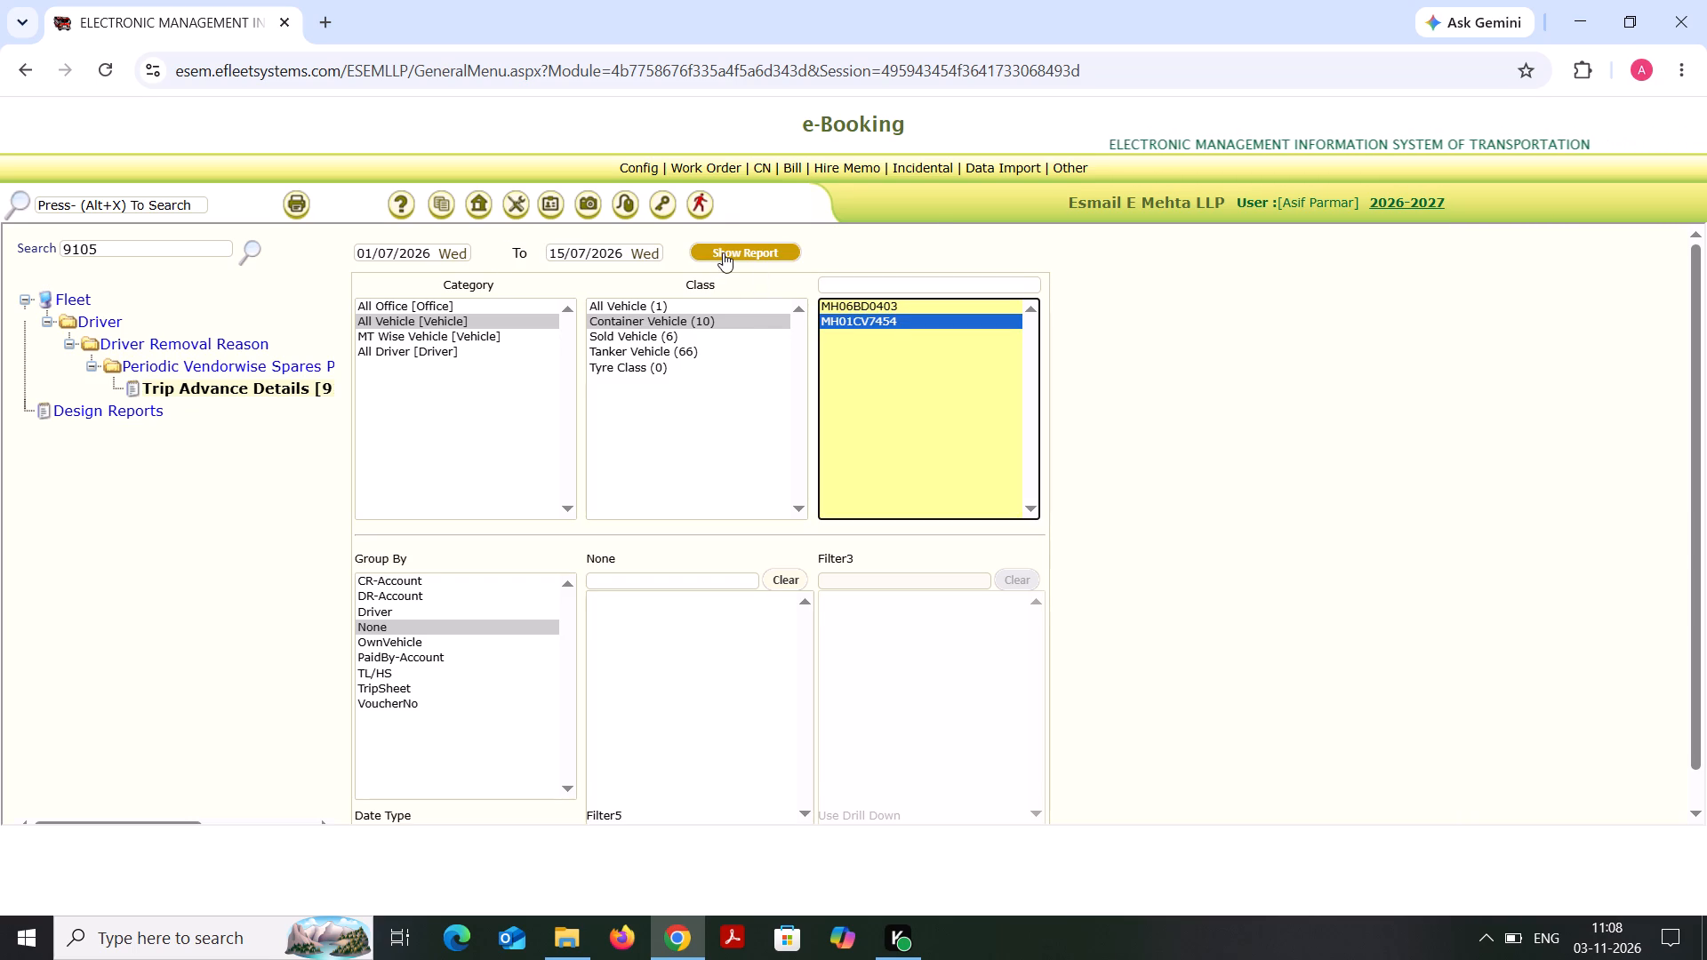
pyautogui.click(723, 252)
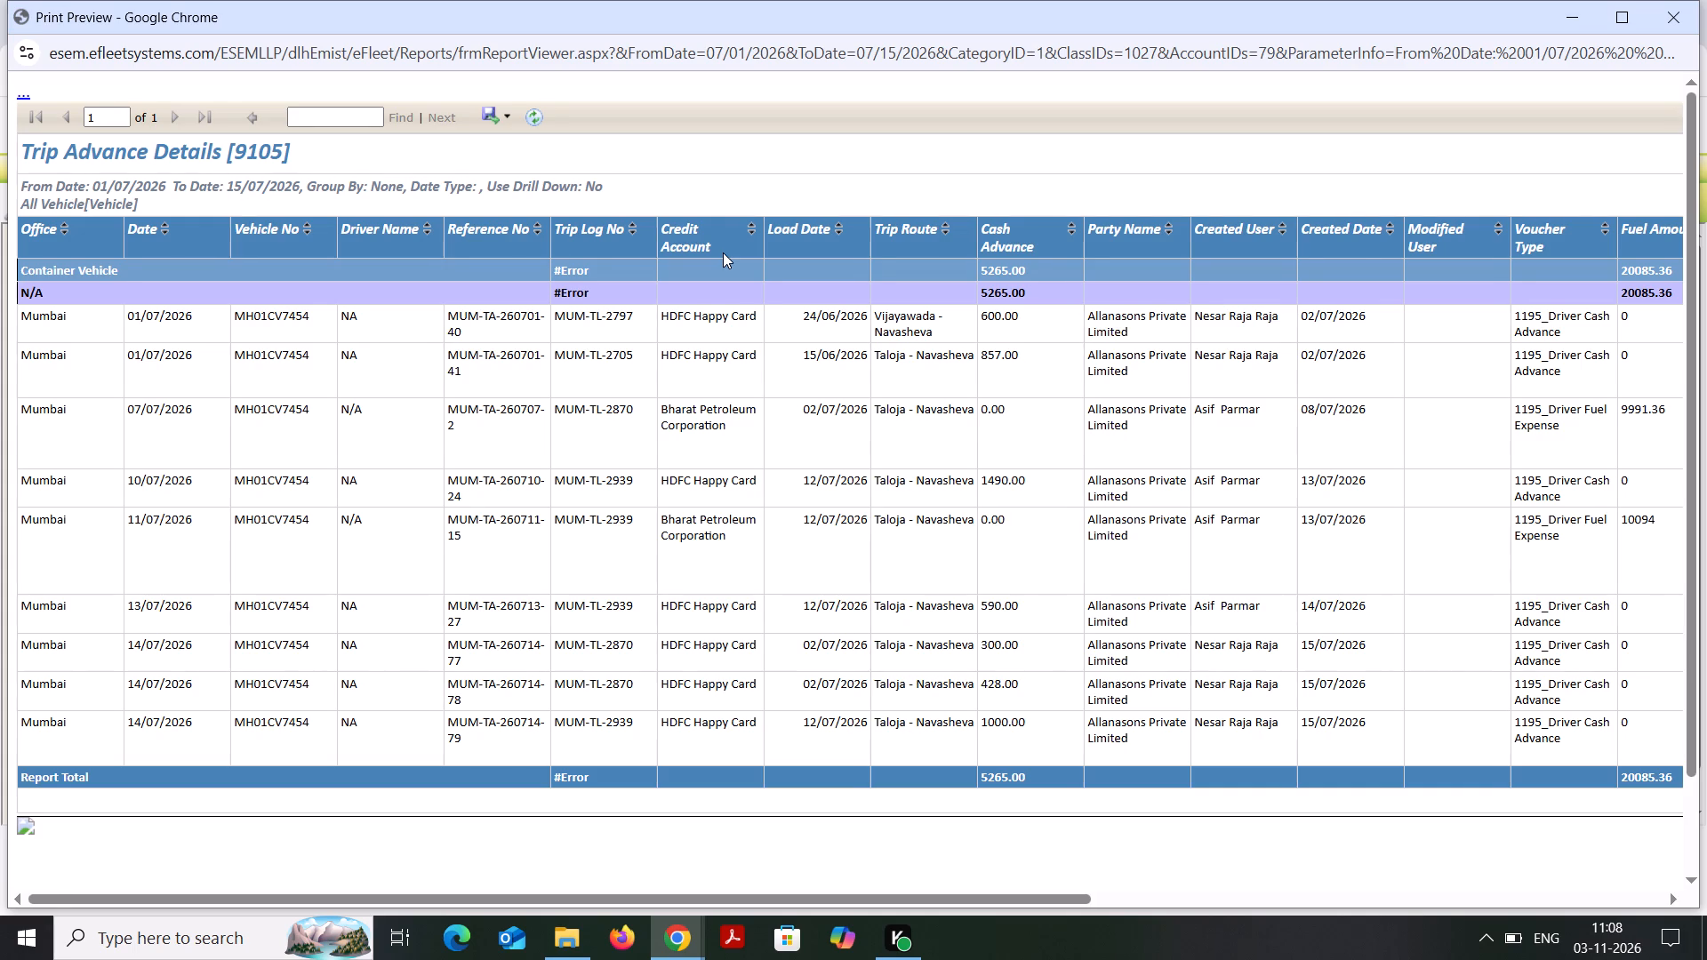
pyautogui.press('Right')
pyautogui.press('Right')
pyautogui.press('Right')
pyautogui.press('Right')
pyautogui.press('Right')
pyautogui.press('Right')
pyautogui.press('Right')
pyautogui.press('Right')
pyautogui.press('Right')
pyautogui.press('Right')
pyautogui.press('Right')
pyautogui.press('Right')
pyautogui.press('Right')
pyautogui.press('Right')
pyautogui.press('Right')
pyautogui.press('Right')
pyautogui.press('Right')
pyautogui.press('Right')
pyautogui.press('Right')
pyautogui.press('Right')
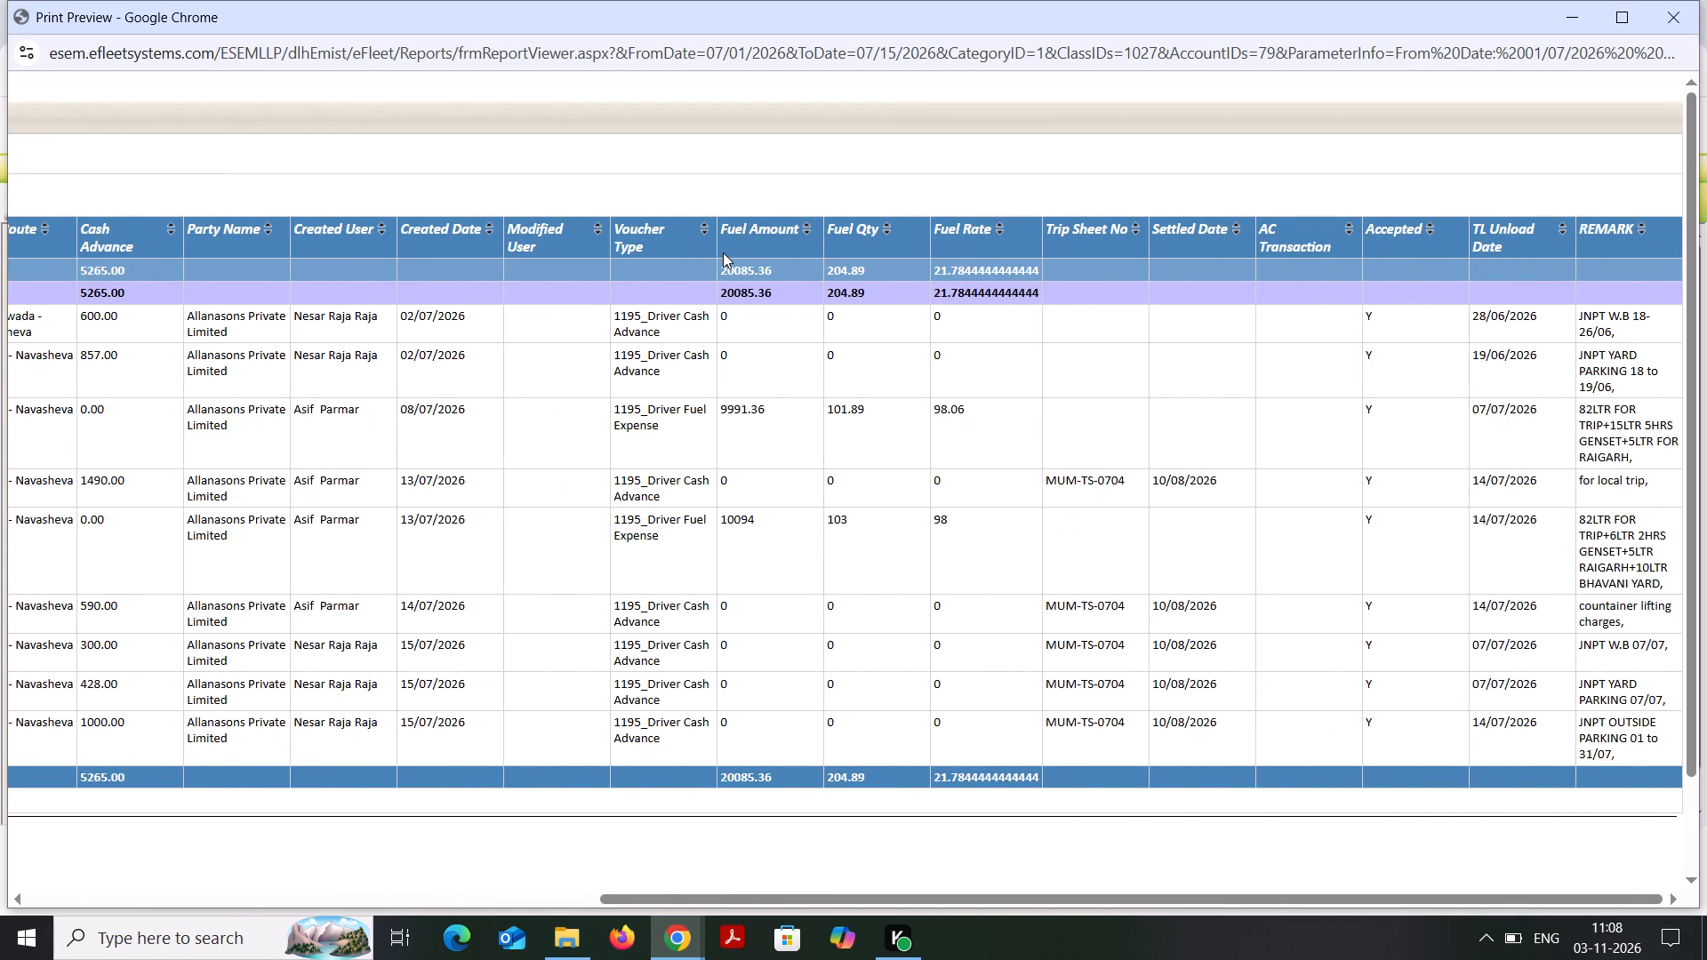
pyautogui.hotkey('alt', 'F4')
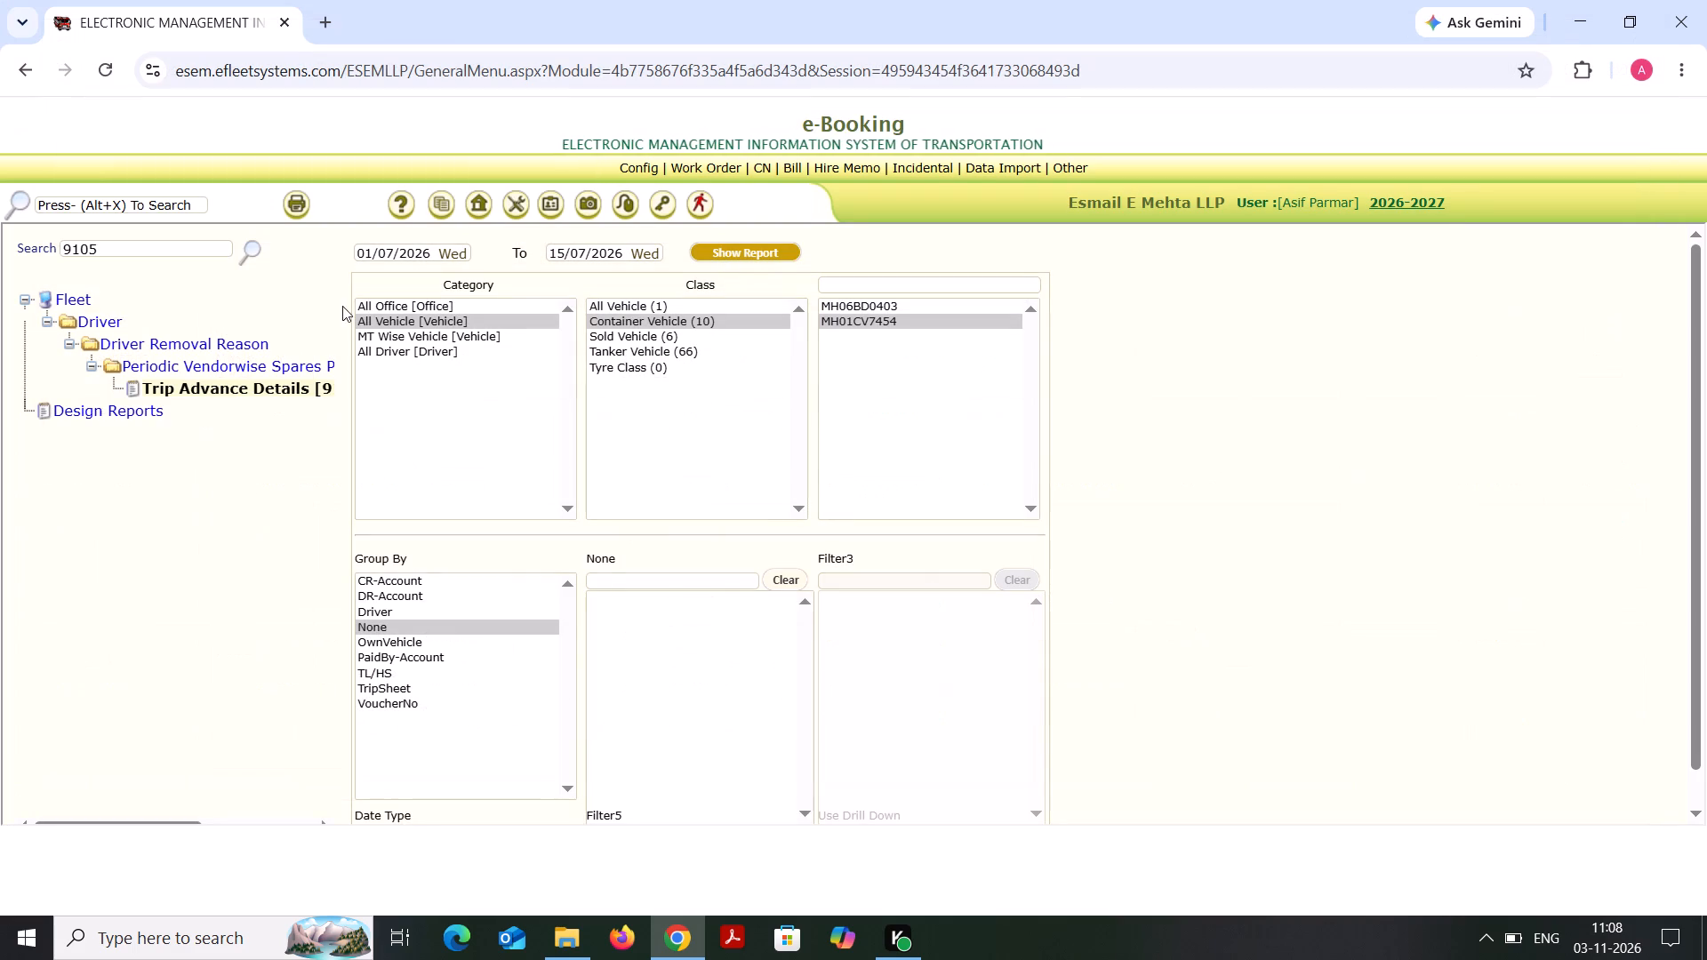
pyautogui.tripleClick(395, 259)
pyautogui.click(395, 259)
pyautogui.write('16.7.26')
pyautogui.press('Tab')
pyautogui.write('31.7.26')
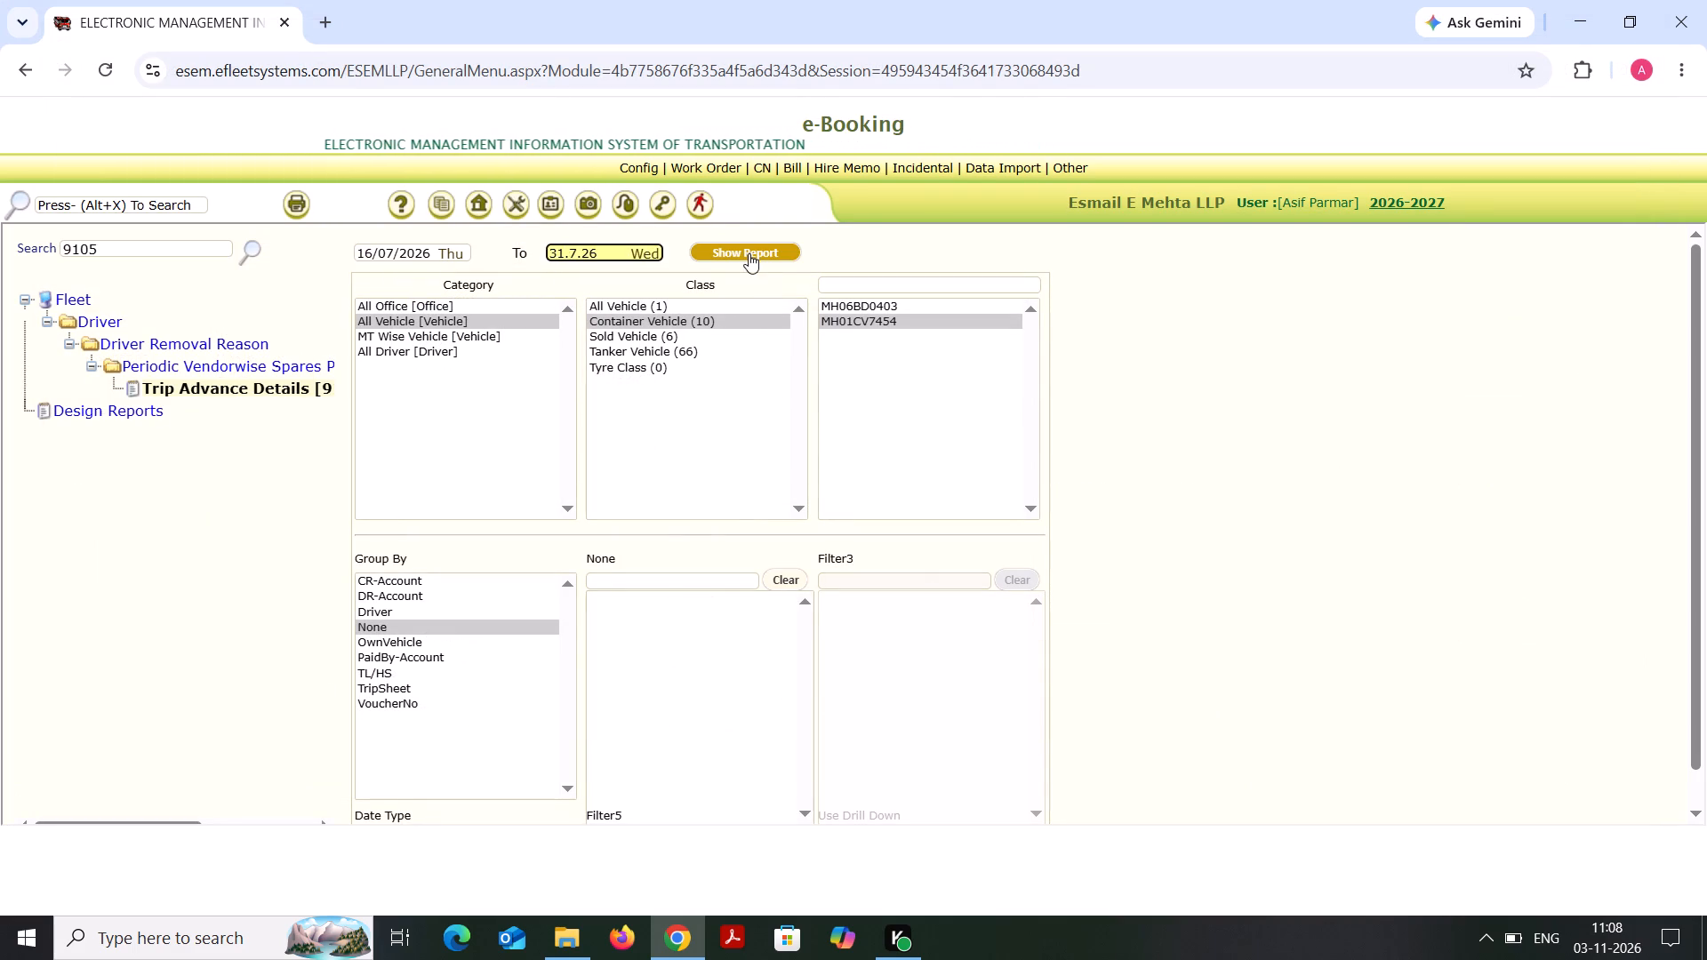
pyautogui.click(749, 252)
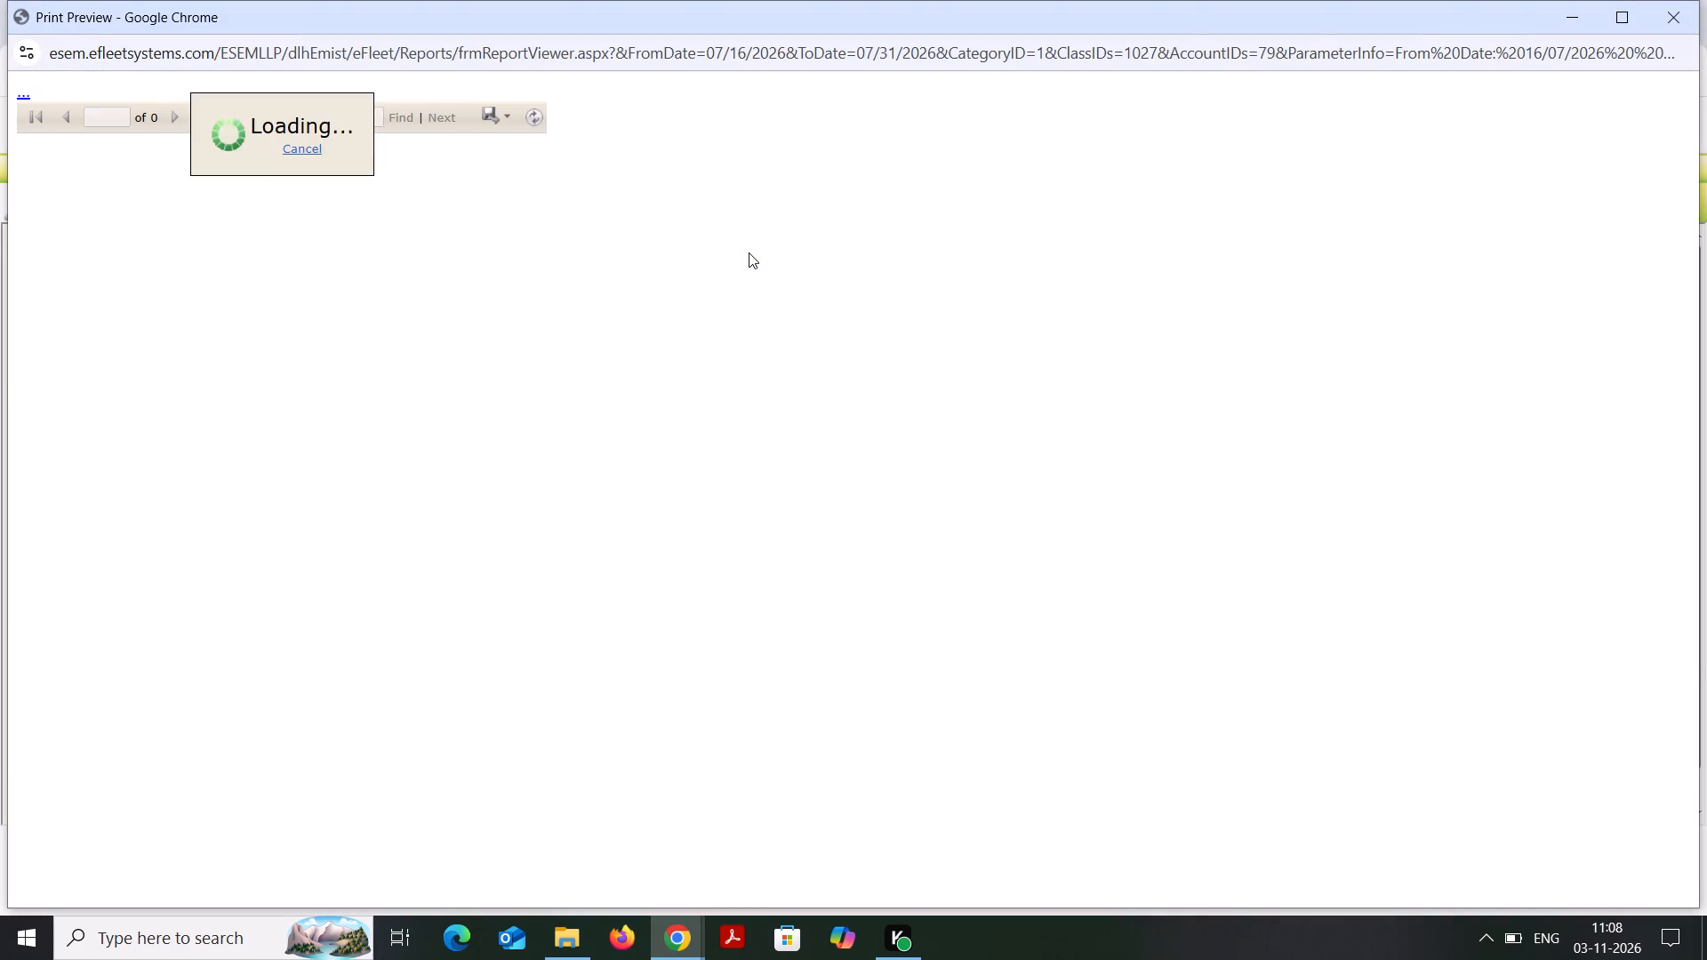
# Examine the 16–31 July report across to its fuel, trip sheet and remark columns and down to the last row, and close the preview.
pyautogui.press('Right')
pyautogui.press('Right')
pyautogui.press('Right')
pyautogui.press('Right')
pyautogui.press('Right')
pyautogui.press('Right')
pyautogui.press('Right')
pyautogui.press('Right')
pyautogui.press('Right')
pyautogui.press('Right')
pyautogui.press('Right')
pyautogui.press('Right')
pyautogui.press('Right')
pyautogui.press('Right')
pyautogui.press('Right')
pyautogui.press('Right')
pyautogui.press('Right')
pyautogui.press('Right')
pyautogui.press('Right')
pyautogui.press('Right')
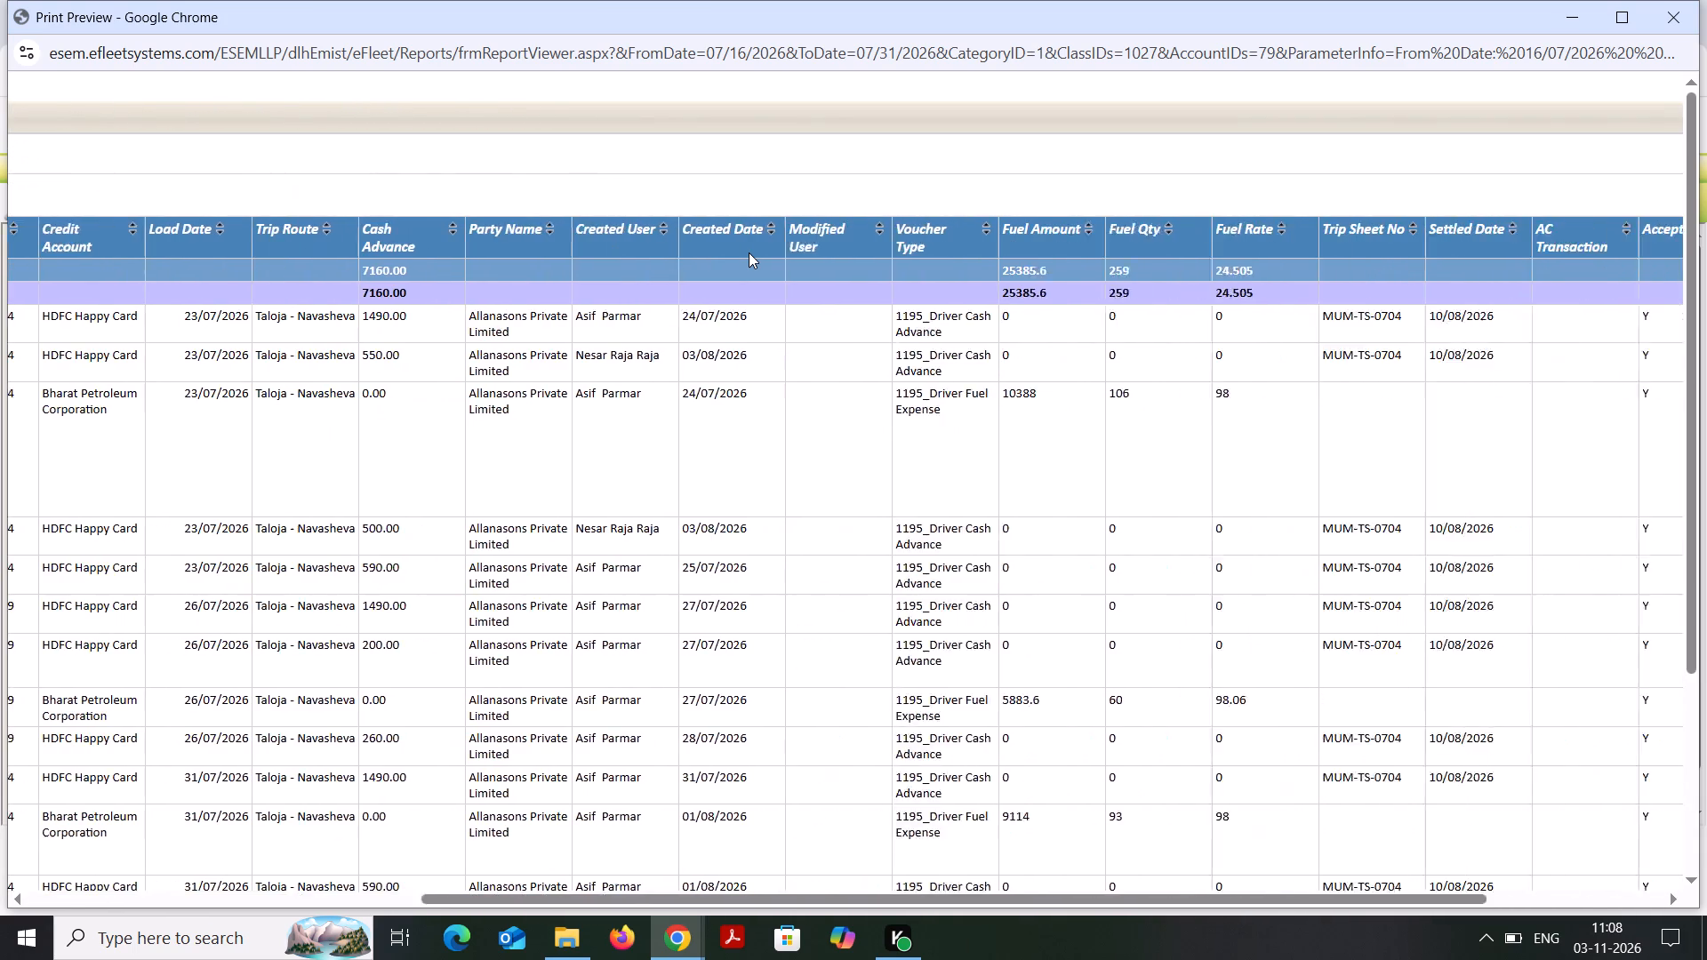
pyautogui.press('Down')
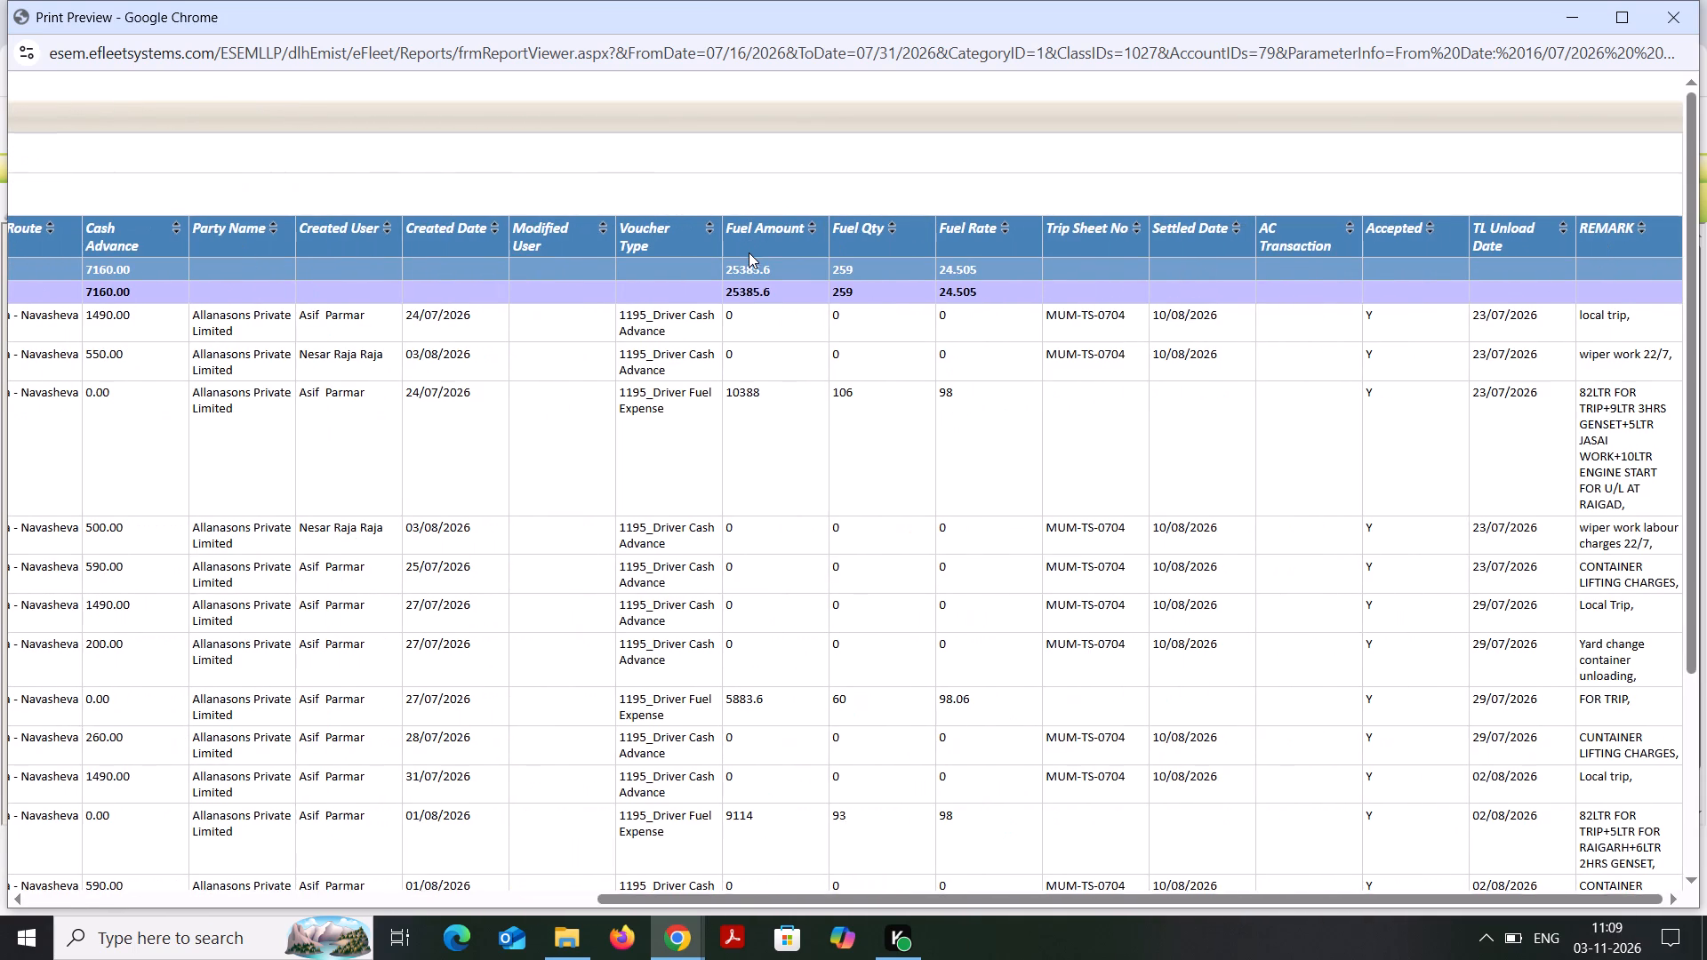
pyautogui.press('Down')
pyautogui.press('Down')
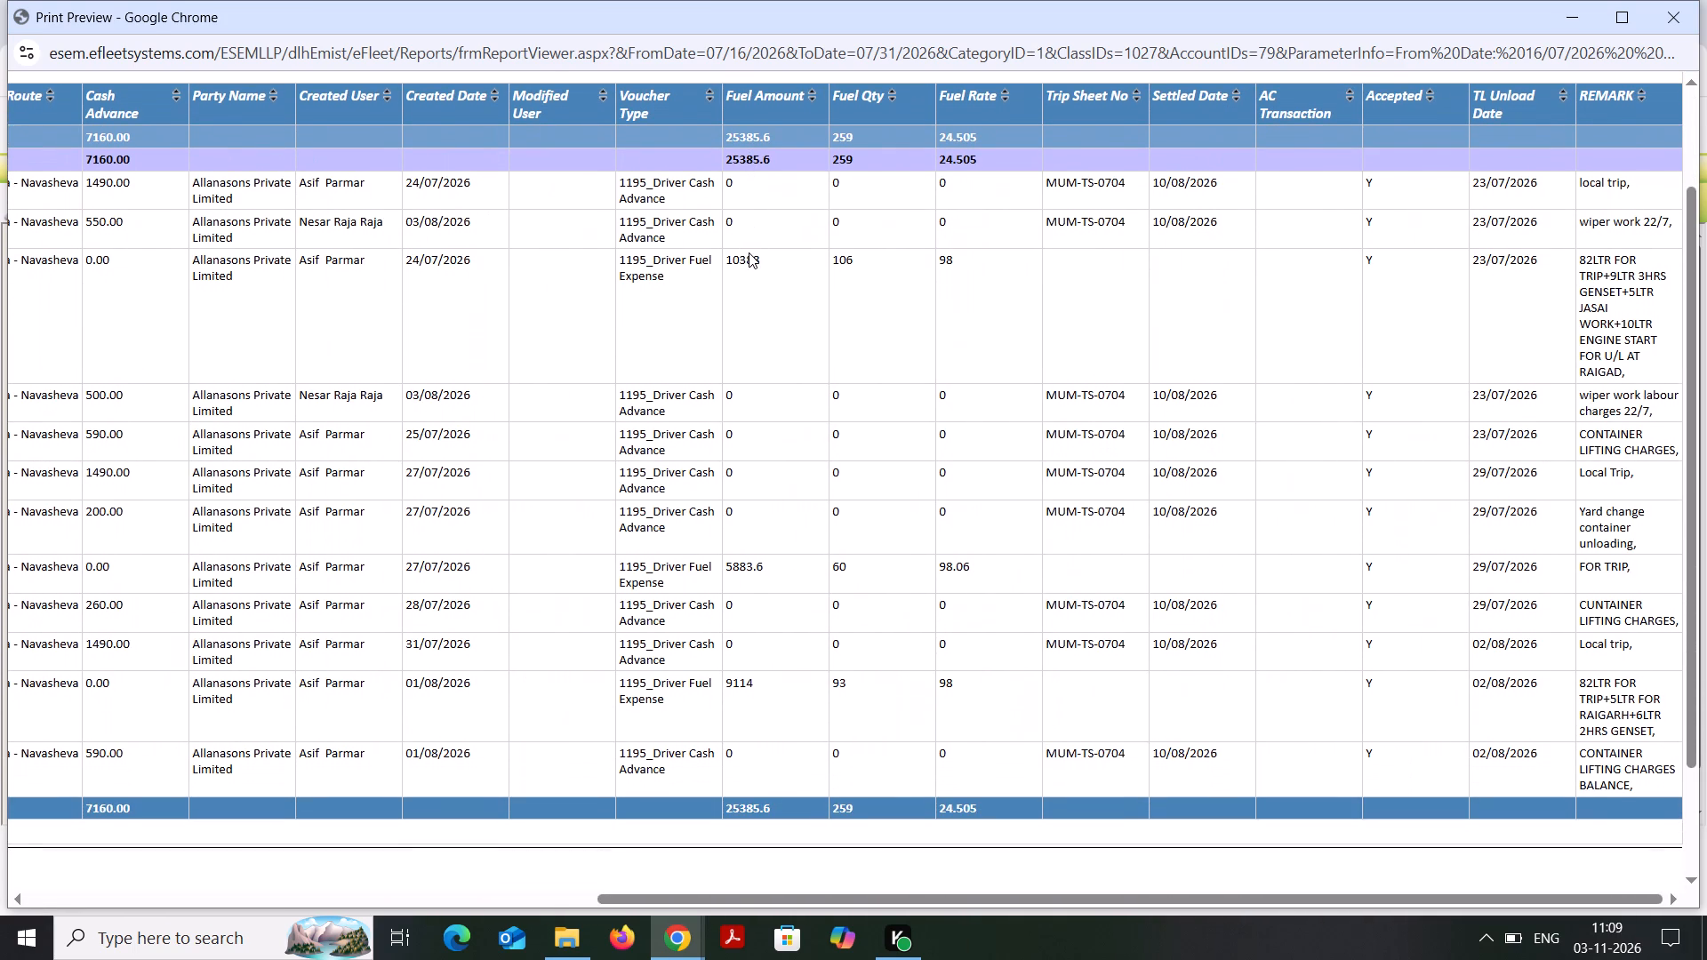
pyautogui.hotkey('alt', 'F4')
pyautogui.tripleClick(389, 252)
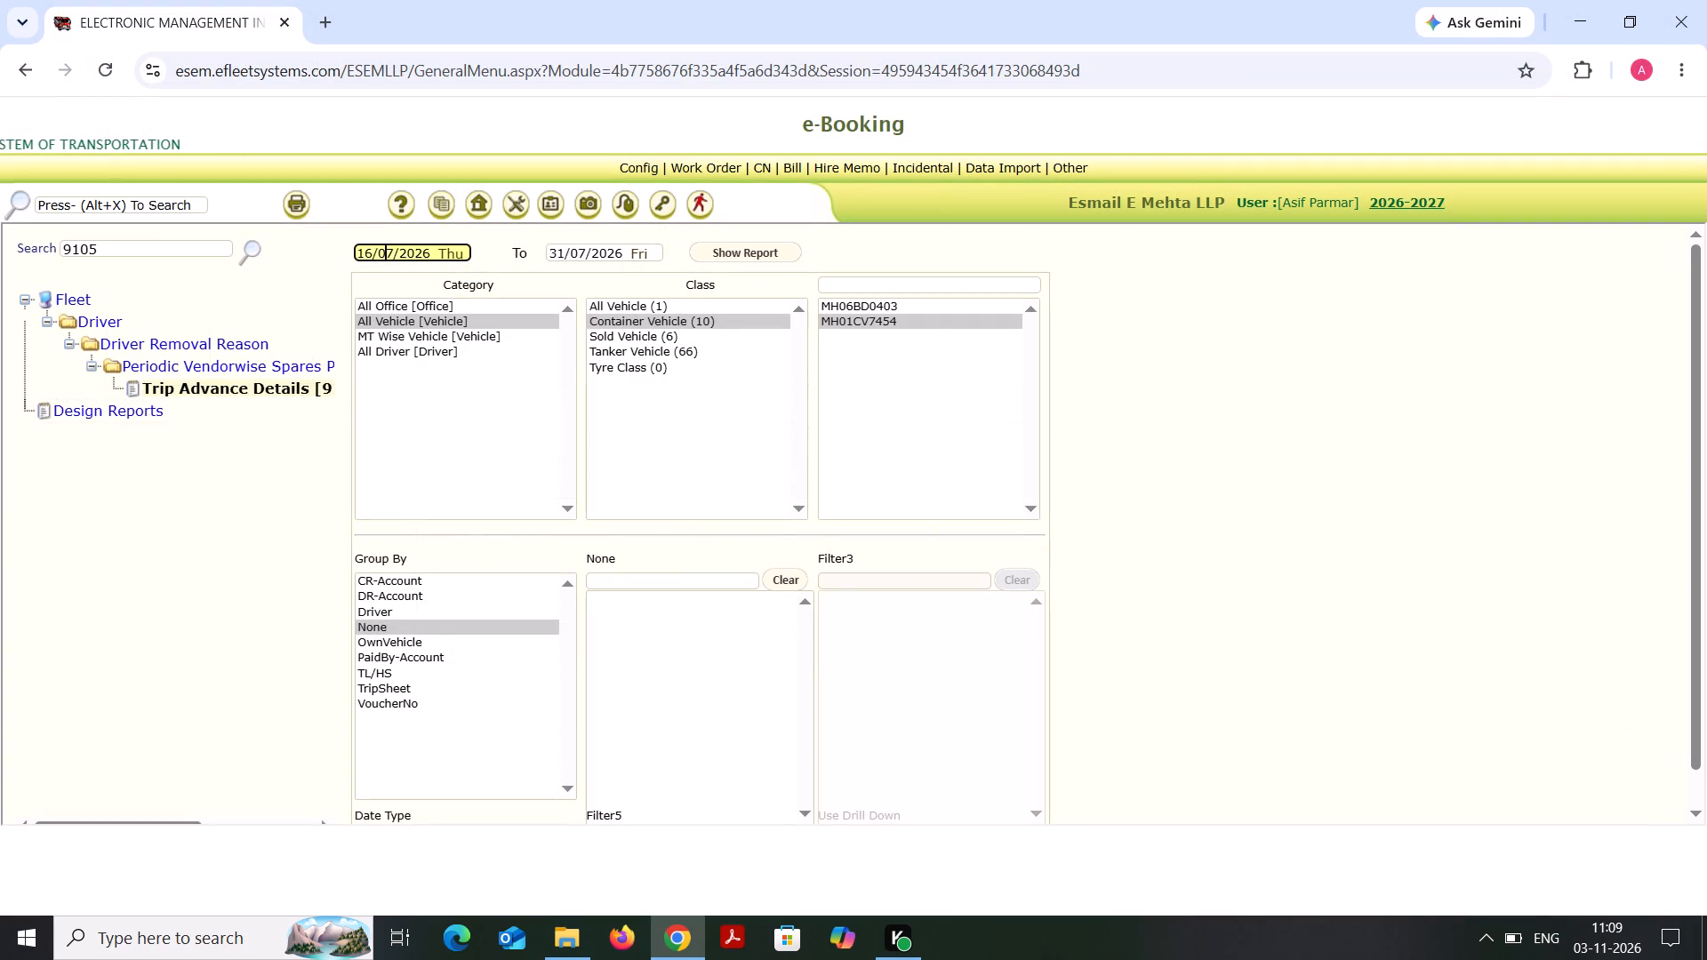
pyautogui.click(389, 252)
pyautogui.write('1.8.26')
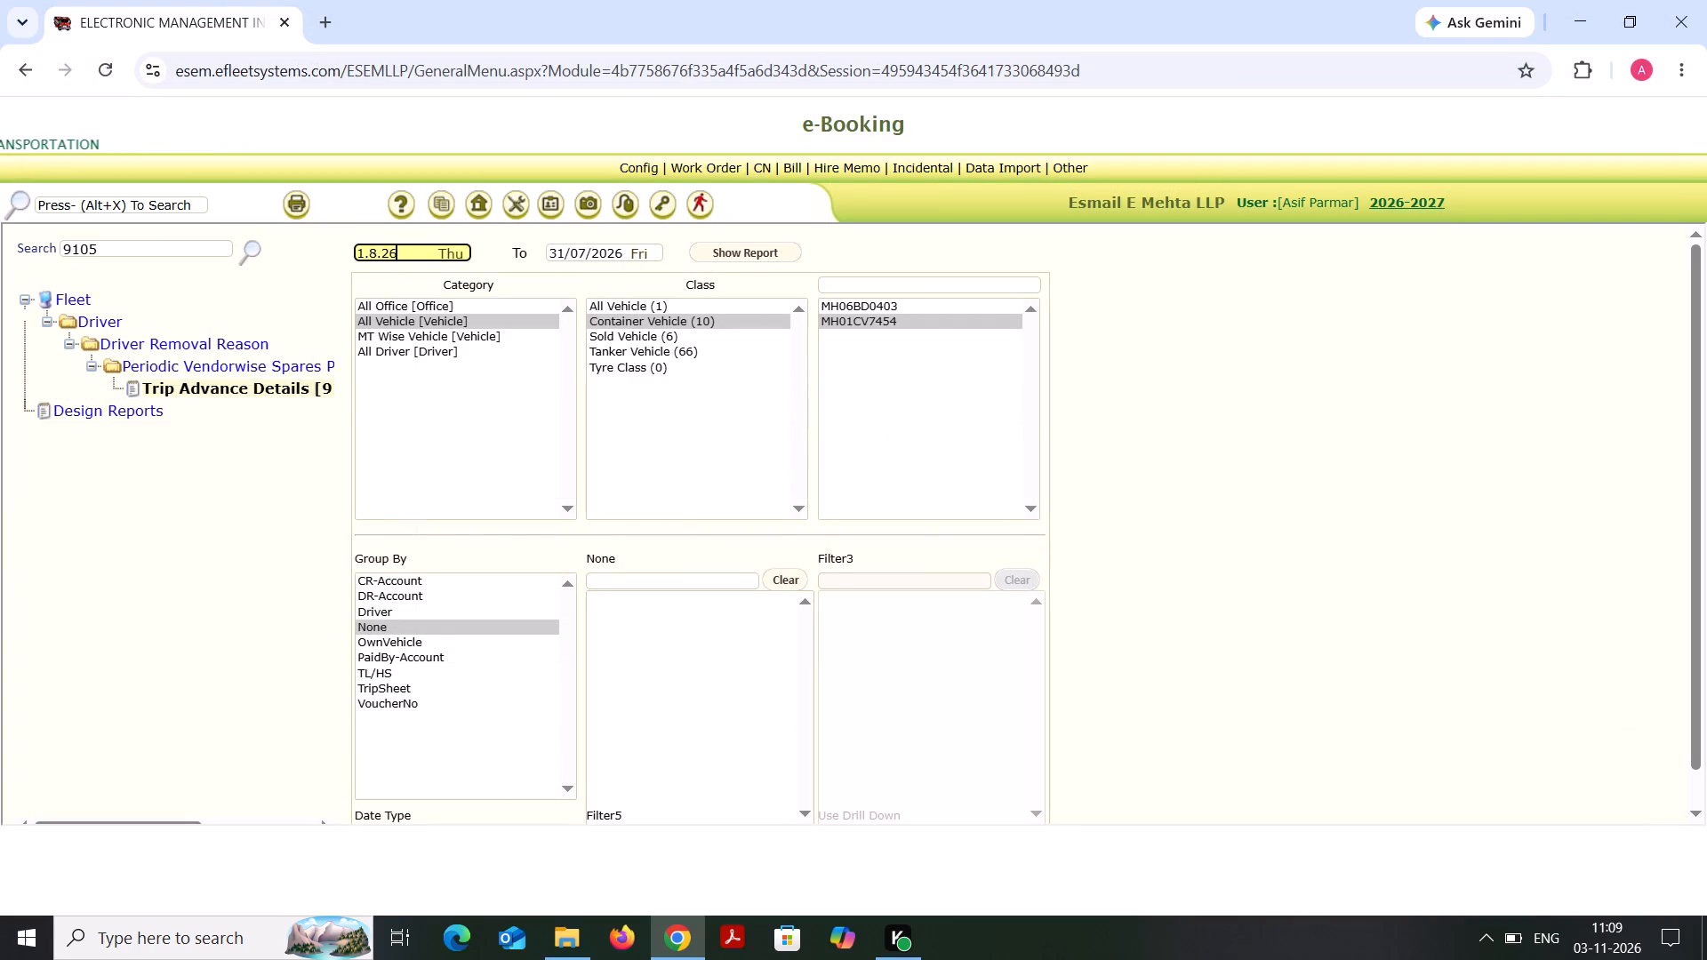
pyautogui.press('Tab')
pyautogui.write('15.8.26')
pyautogui.click(747, 242)
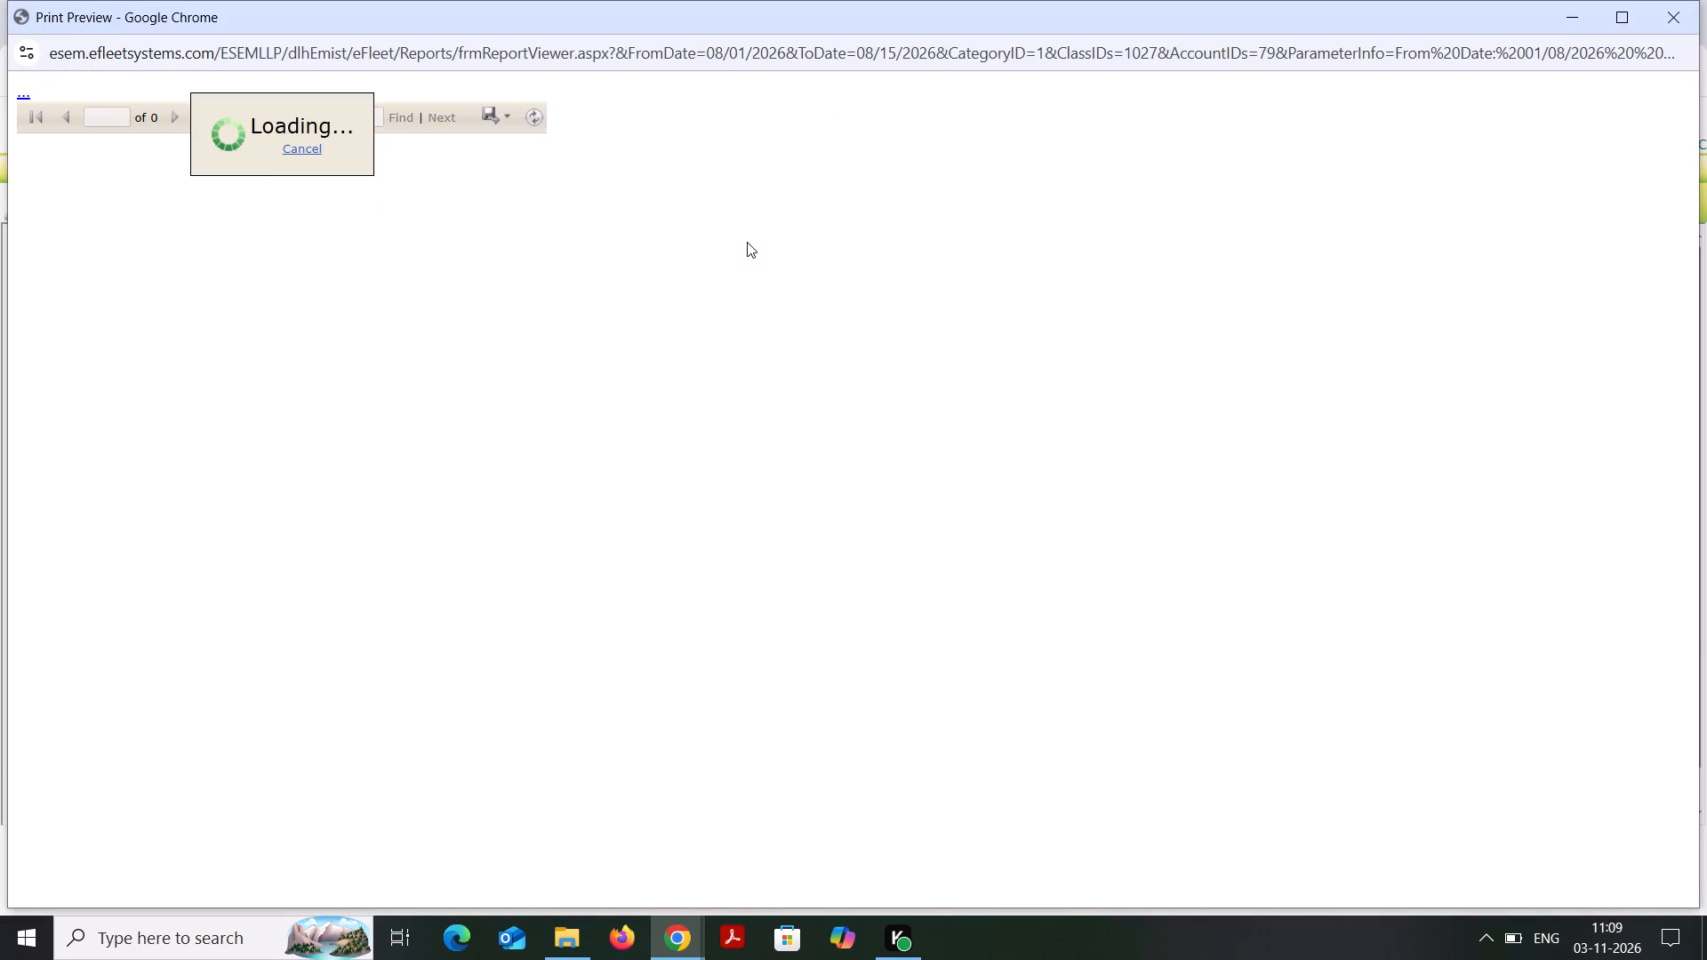
# Examine the 1–15 August report across to its fuel, trip sheet and remark columns and down to the last row, and close the preview.
pyautogui.press('Right')
pyautogui.press('Right')
pyautogui.press('Right')
pyautogui.press('Right')
pyautogui.press('Right')
pyautogui.press('Right')
pyautogui.press('Right')
pyautogui.press('Right')
pyautogui.press('Right')
pyautogui.press('Right')
pyautogui.press('Right')
pyautogui.press('Right')
pyautogui.press('Right')
pyautogui.press('Right')
pyautogui.press('Right')
pyautogui.press('Right')
pyautogui.press('Right')
pyautogui.press('Right')
pyautogui.press('Right')
pyautogui.press('Right')
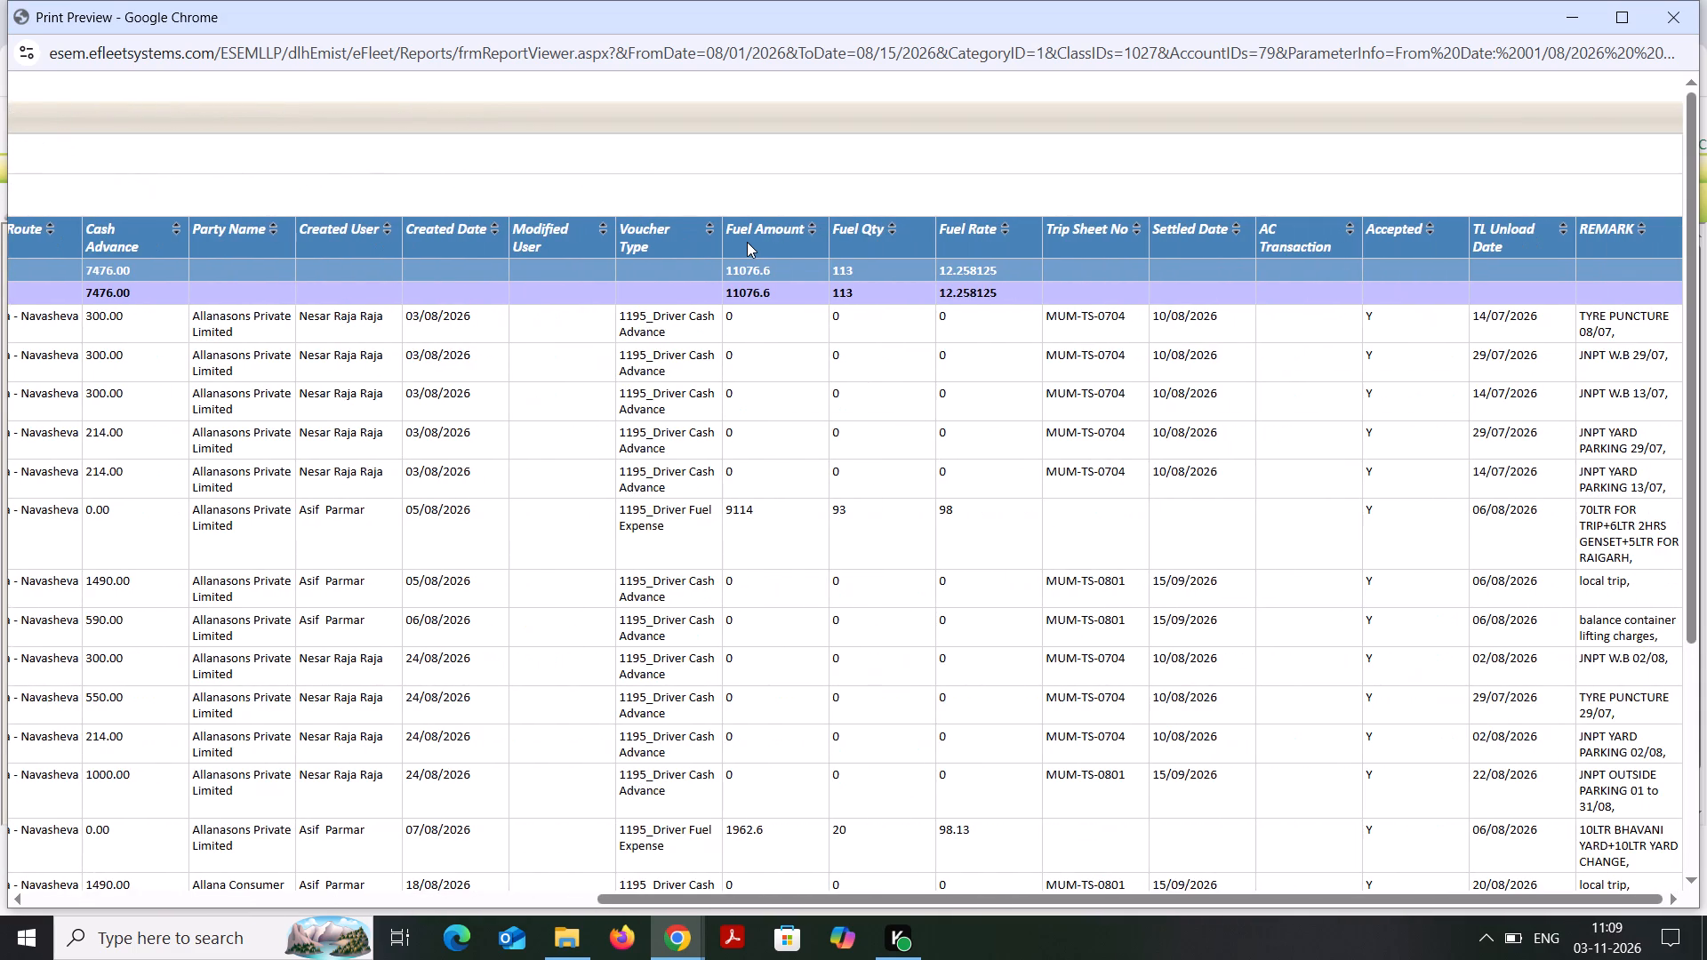
pyautogui.press('Down')
pyautogui.press('Down')
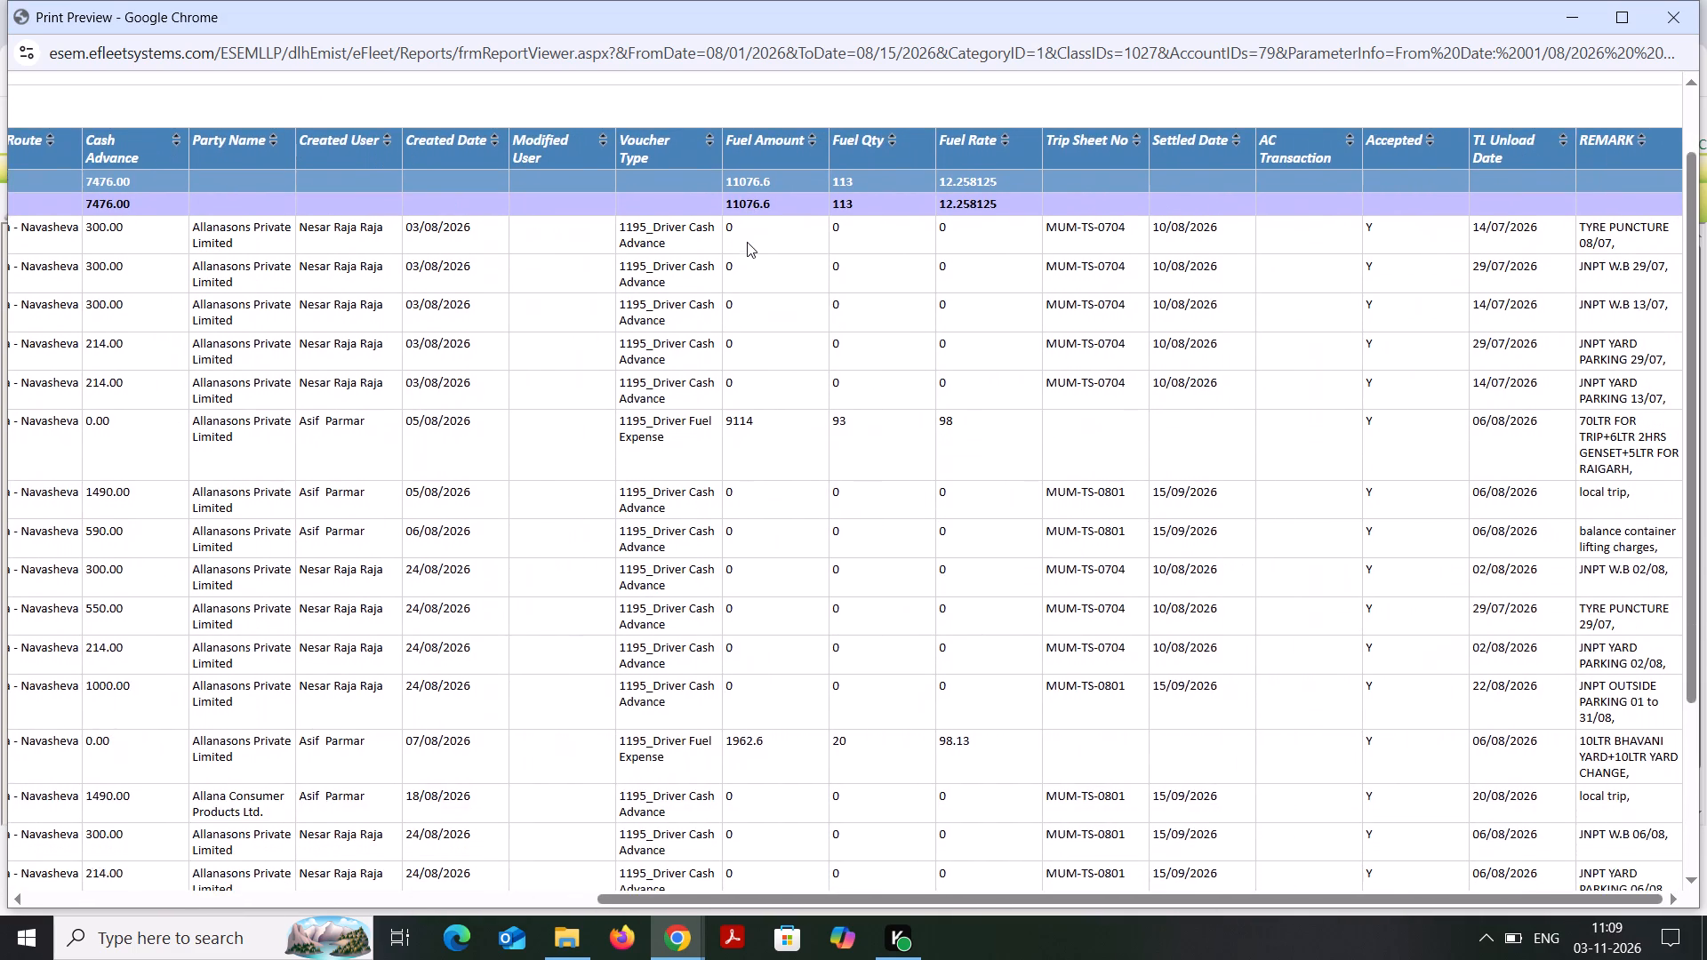
pyautogui.press('Down')
pyautogui.press('Down')
pyautogui.press('Up')
pyautogui.press('Up')
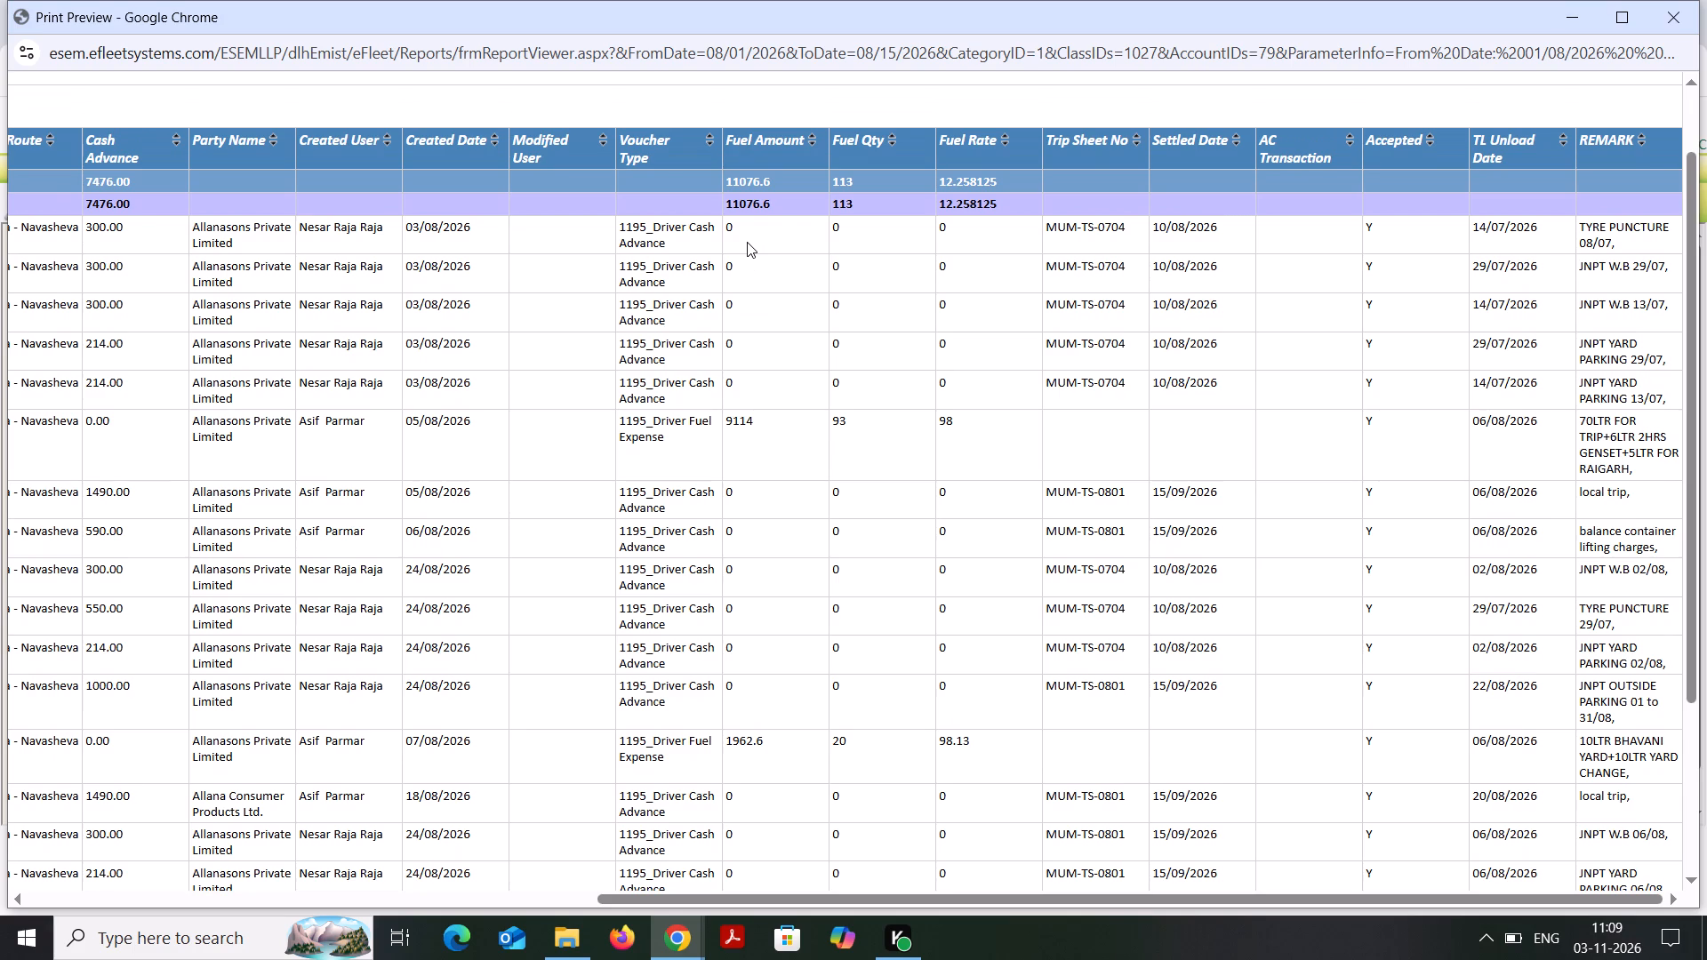
pyautogui.press('Down')
pyautogui.press('Down')
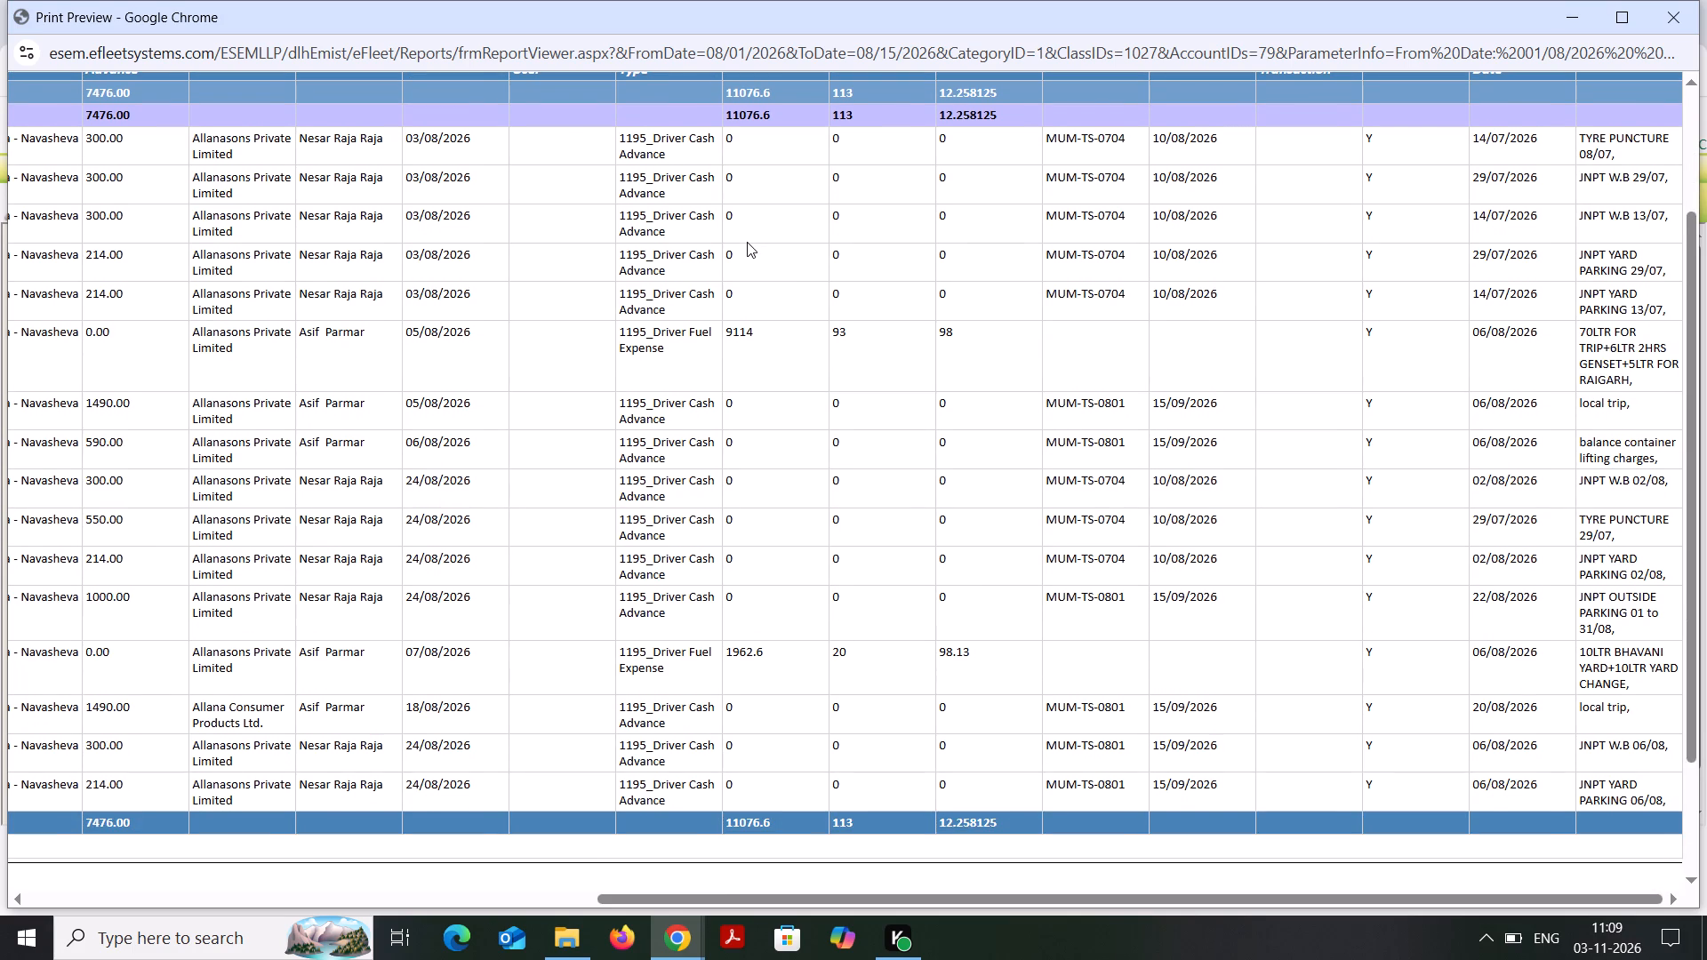
pyautogui.click(1670, 20)
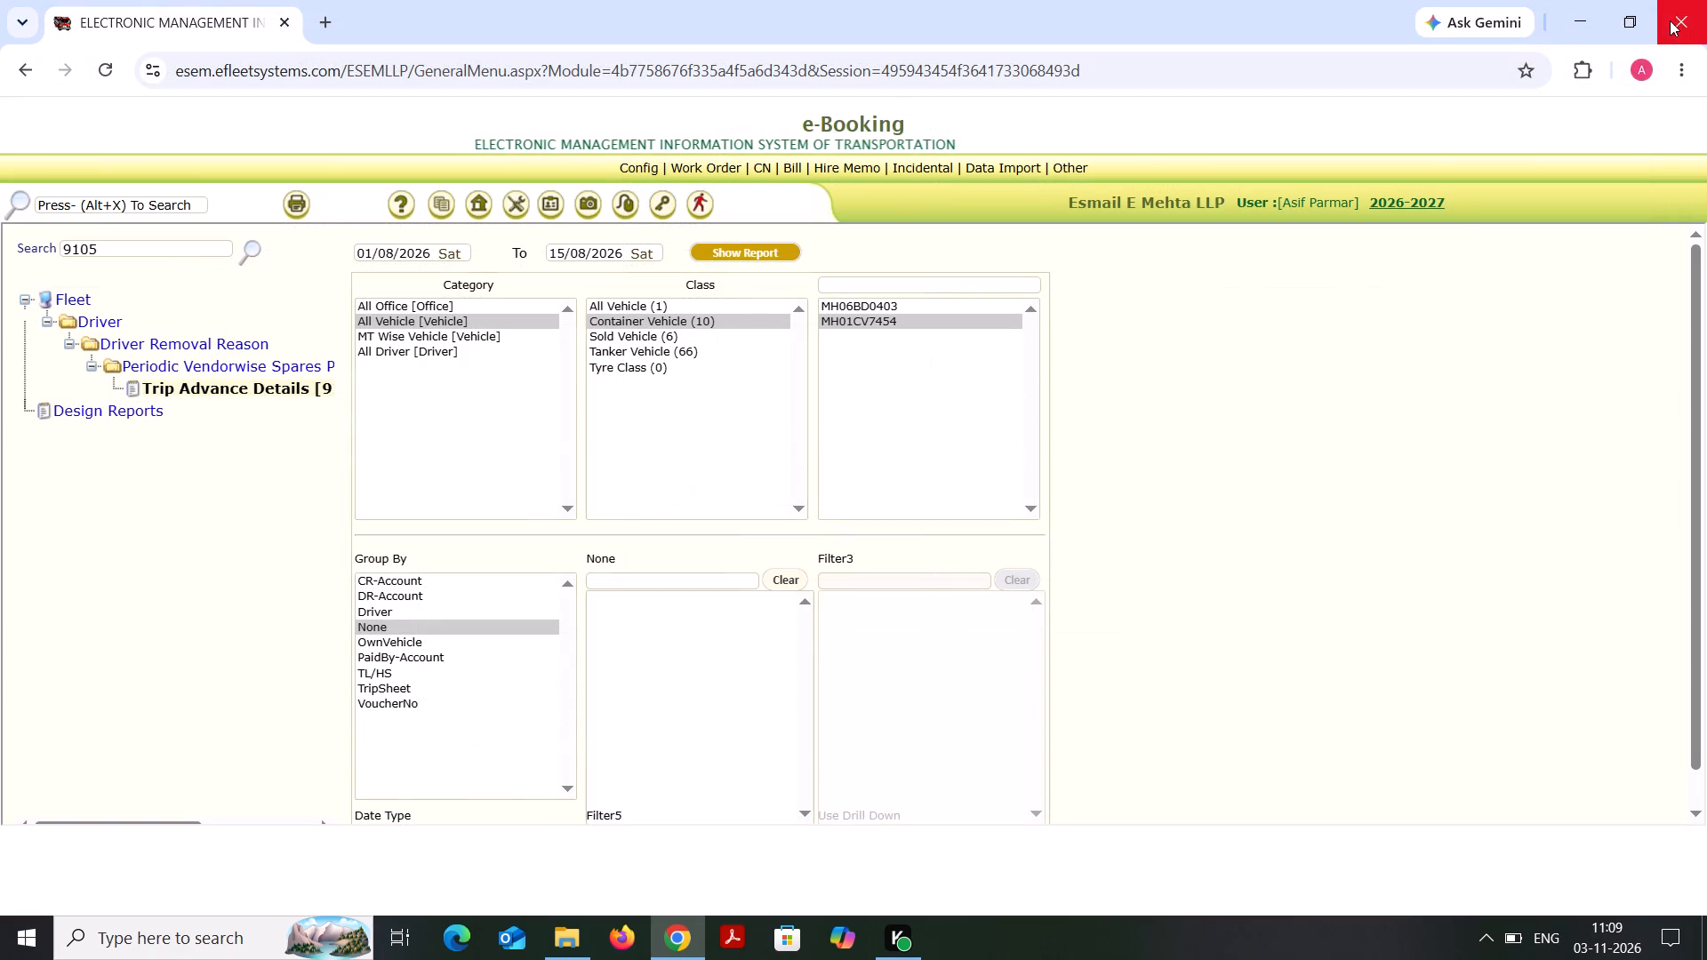
pyautogui.tripleClick(405, 251)
pyautogui.click(405, 251)
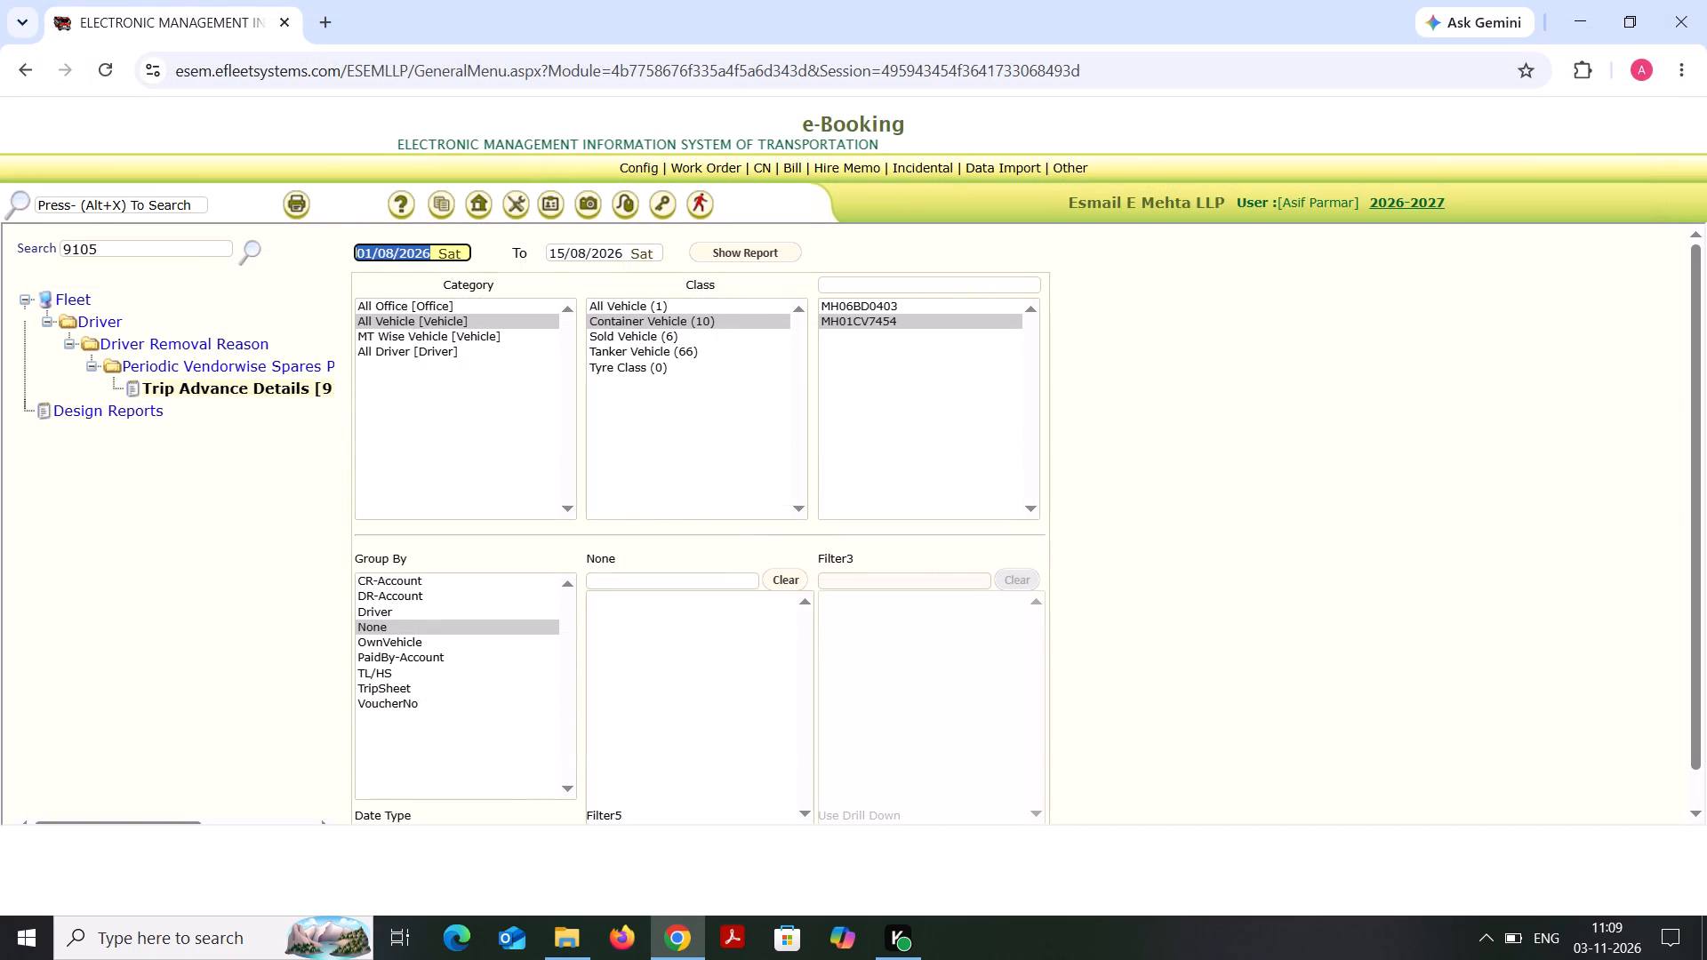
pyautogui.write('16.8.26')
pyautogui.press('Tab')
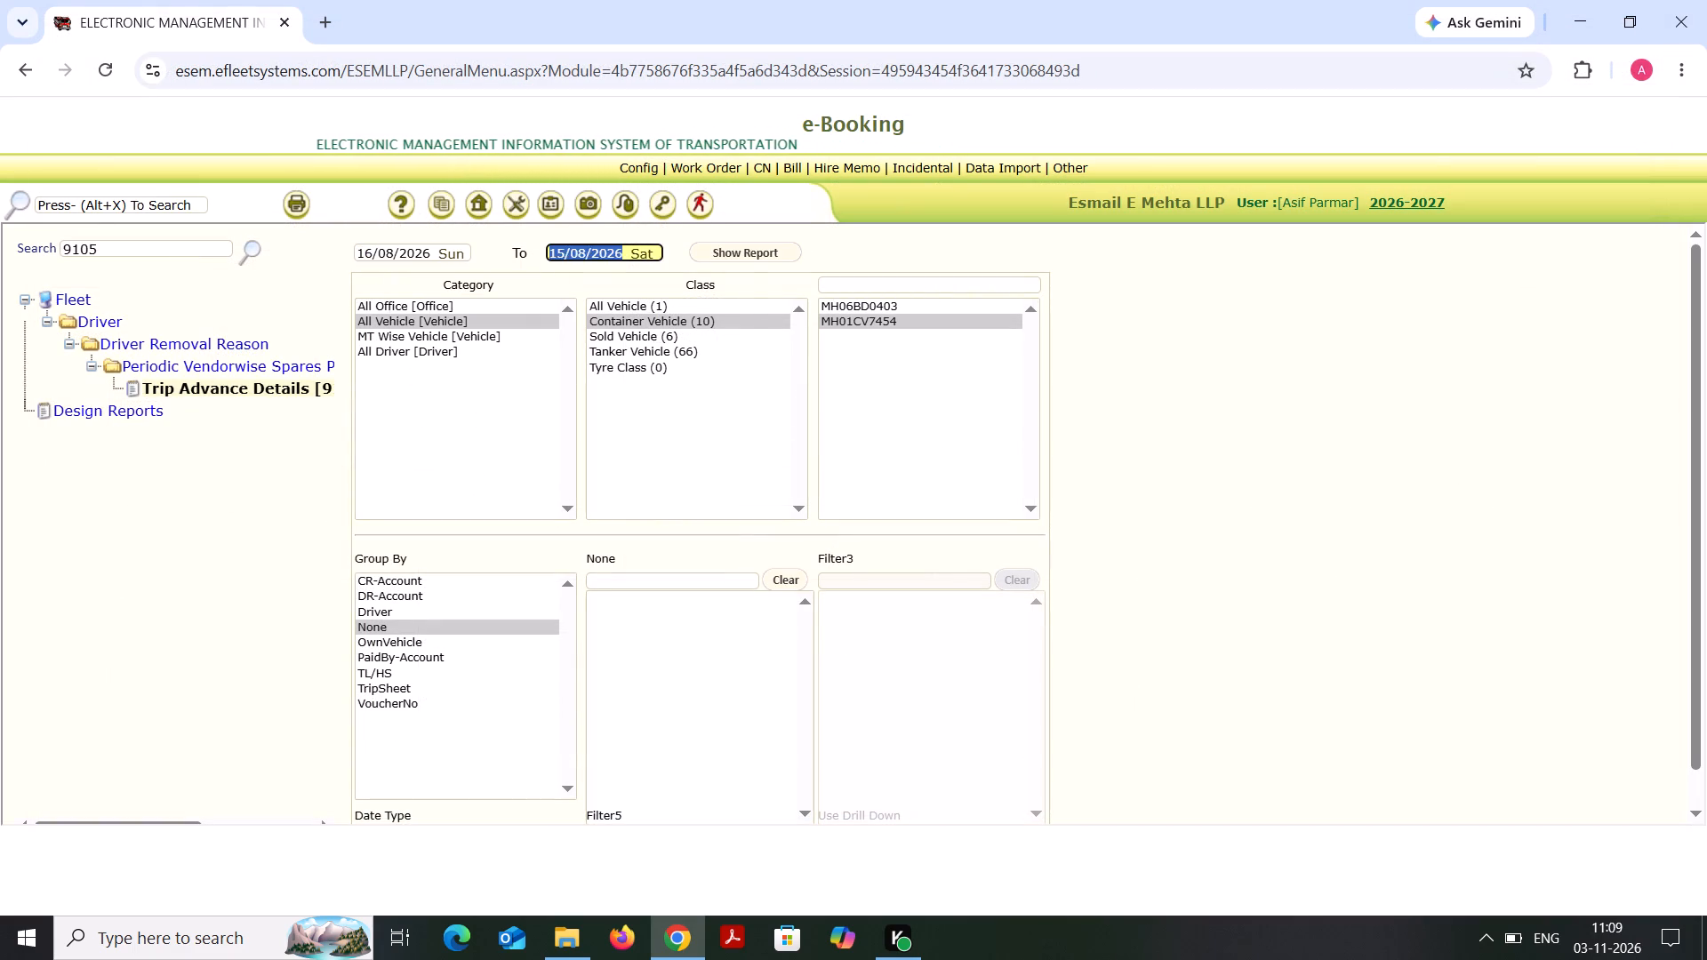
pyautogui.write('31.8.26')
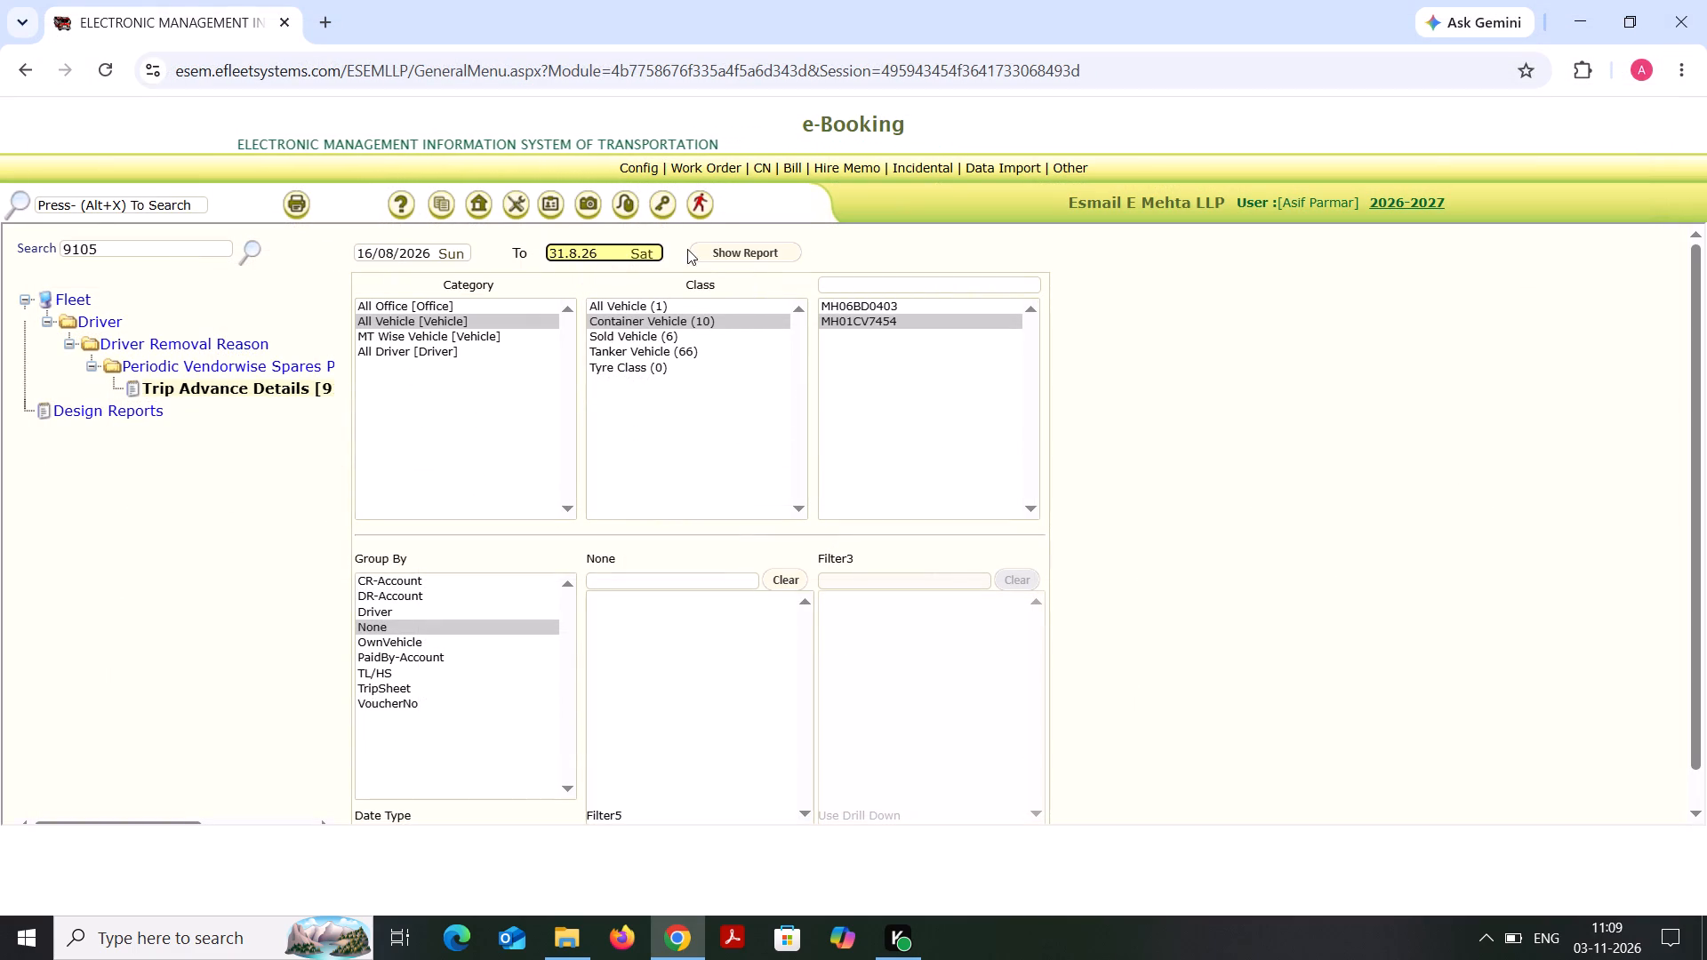
pyautogui.click(726, 249)
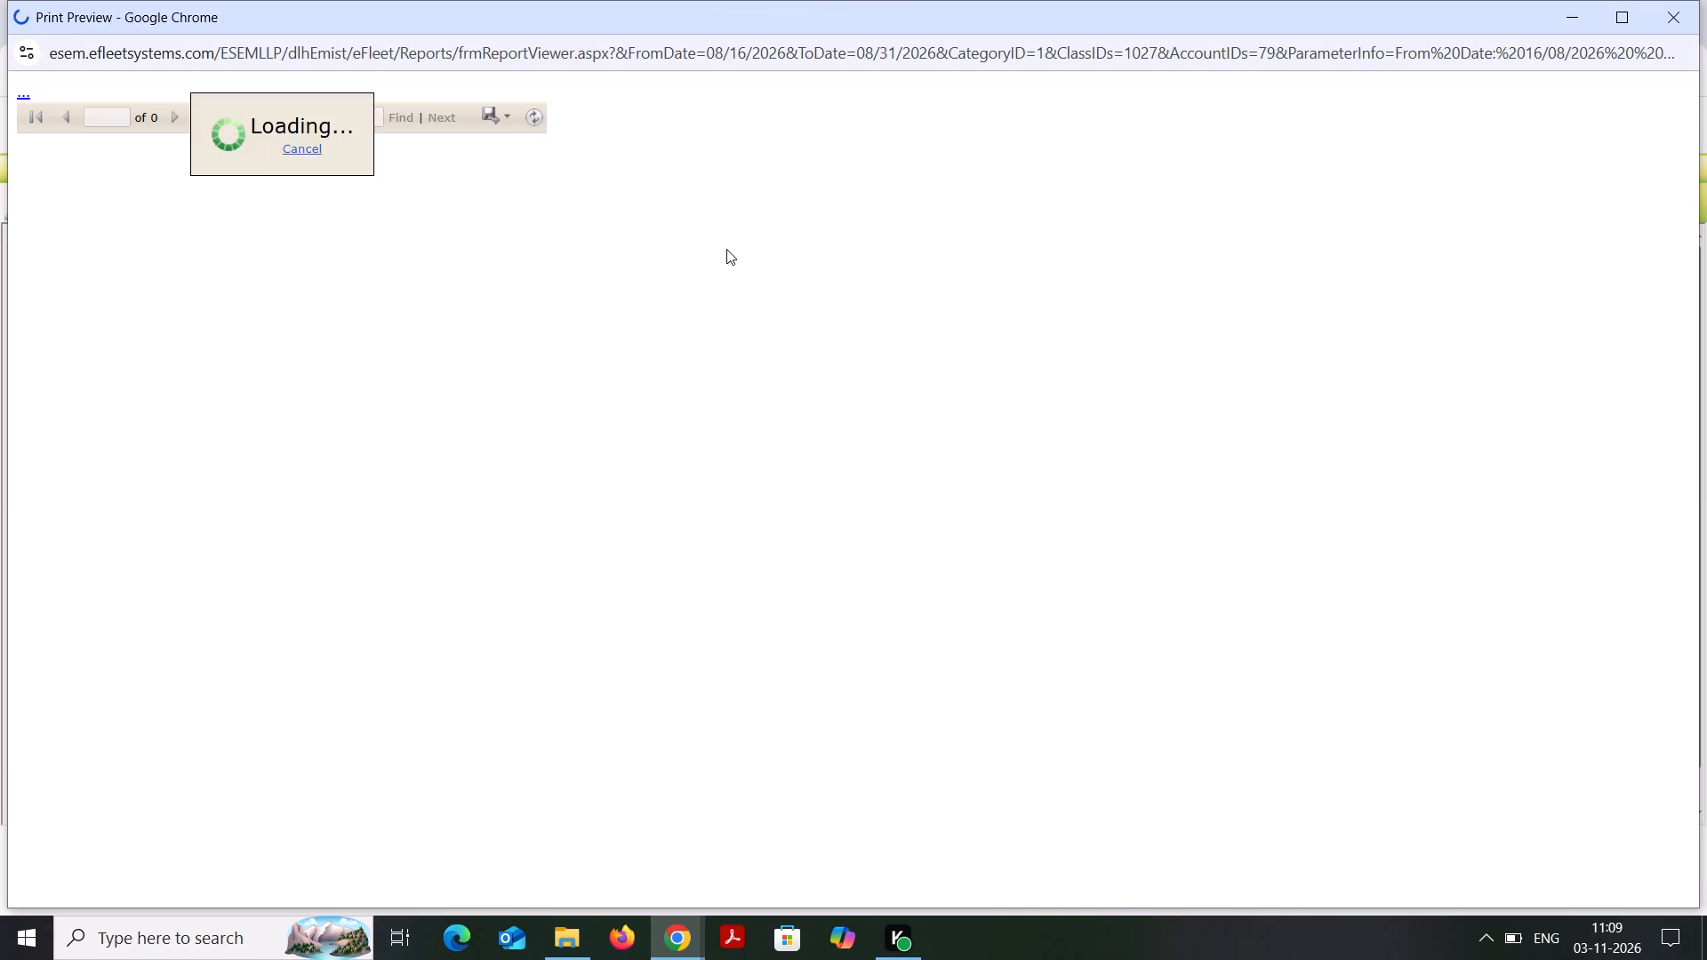
# Examine the 16–31 August report across to its fuel, trip sheet and remark columns and down to the last row, and close the preview.
pyautogui.press('Right')
pyautogui.press('Right')
pyautogui.press('Right')
pyautogui.press('Right')
pyautogui.press('Right')
pyautogui.press('Right')
pyautogui.press('Right')
pyautogui.press('Right')
pyautogui.press('Right')
pyautogui.press('Right')
pyautogui.press('Right')
pyautogui.press('Right')
pyautogui.press('Right')
pyautogui.press('Right')
pyautogui.press('Right')
pyautogui.press('Right')
pyautogui.press('Right')
pyautogui.press('Right')
pyautogui.press('Right')
pyautogui.press('Right')
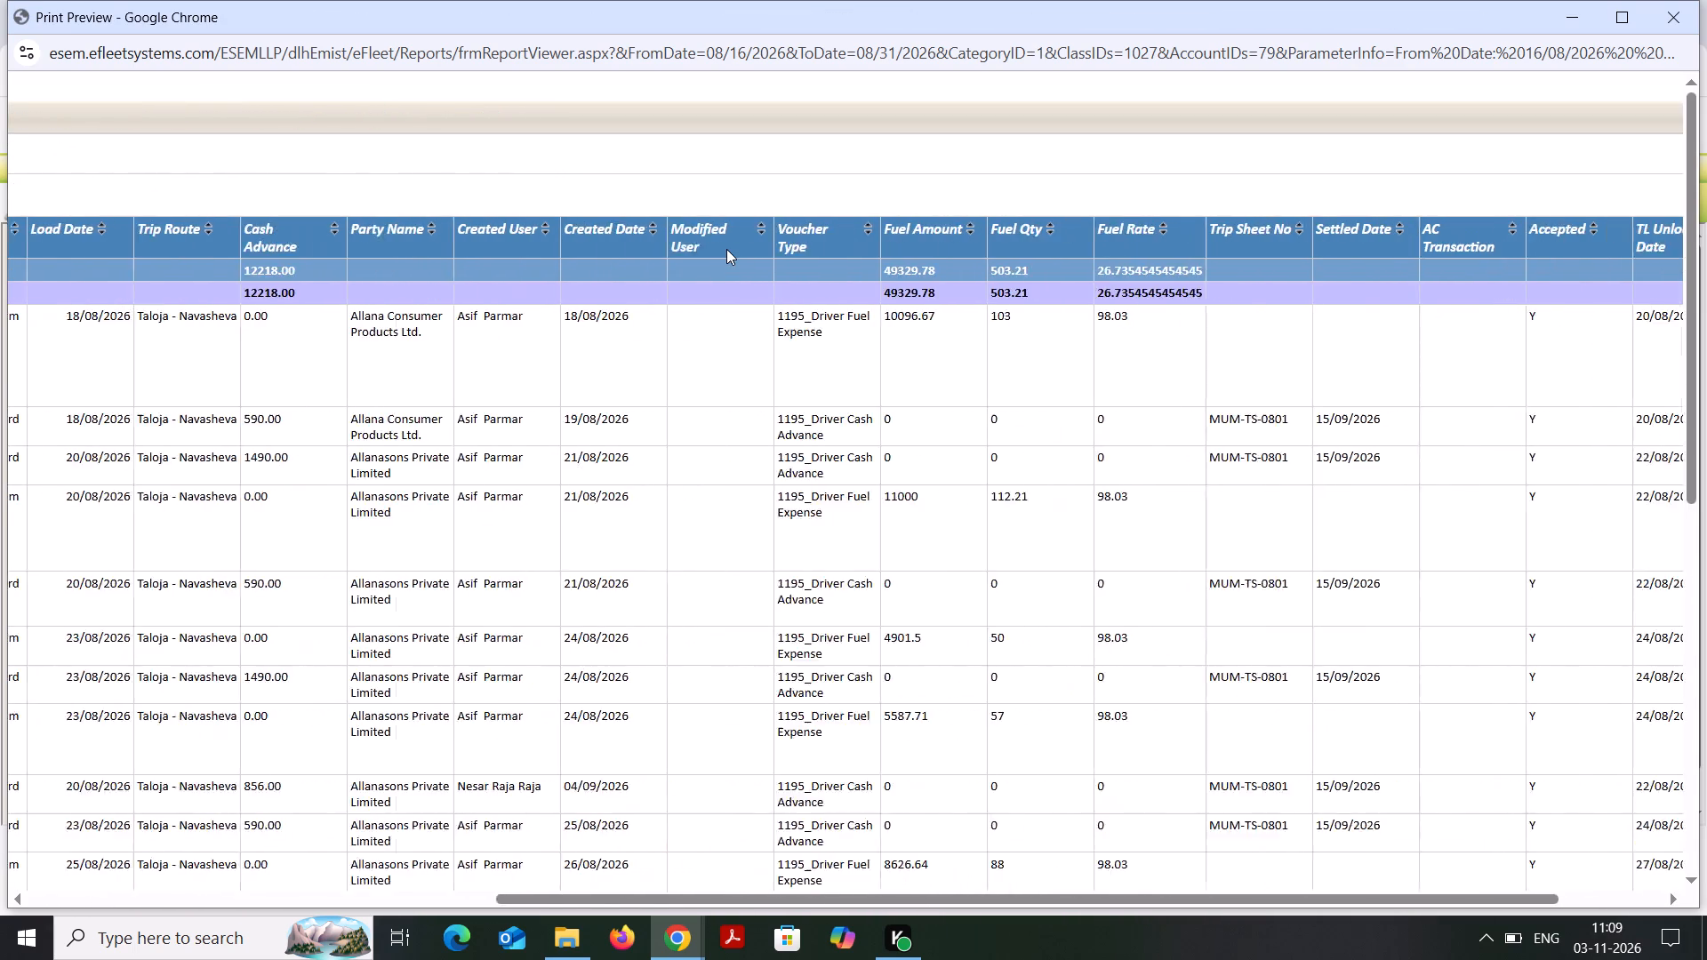
pyautogui.press('Down')
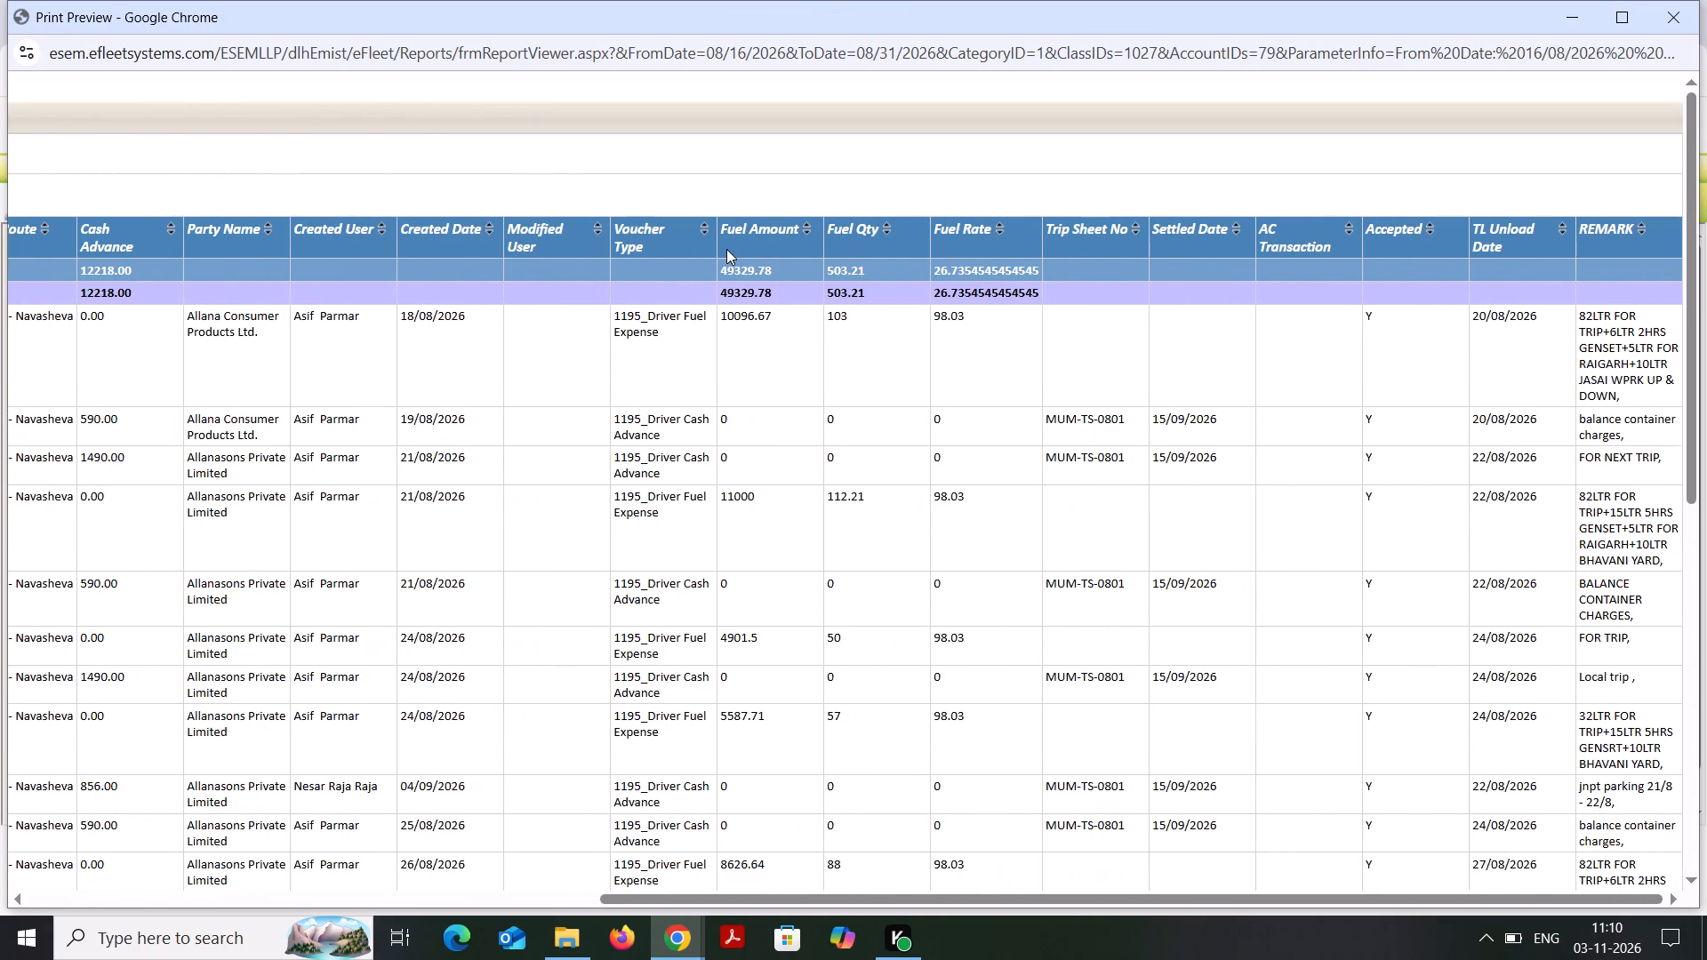
pyautogui.press('Down')
pyautogui.press('Down')
pyautogui.press('Down')
pyautogui.press('Down')
pyautogui.press('Down')
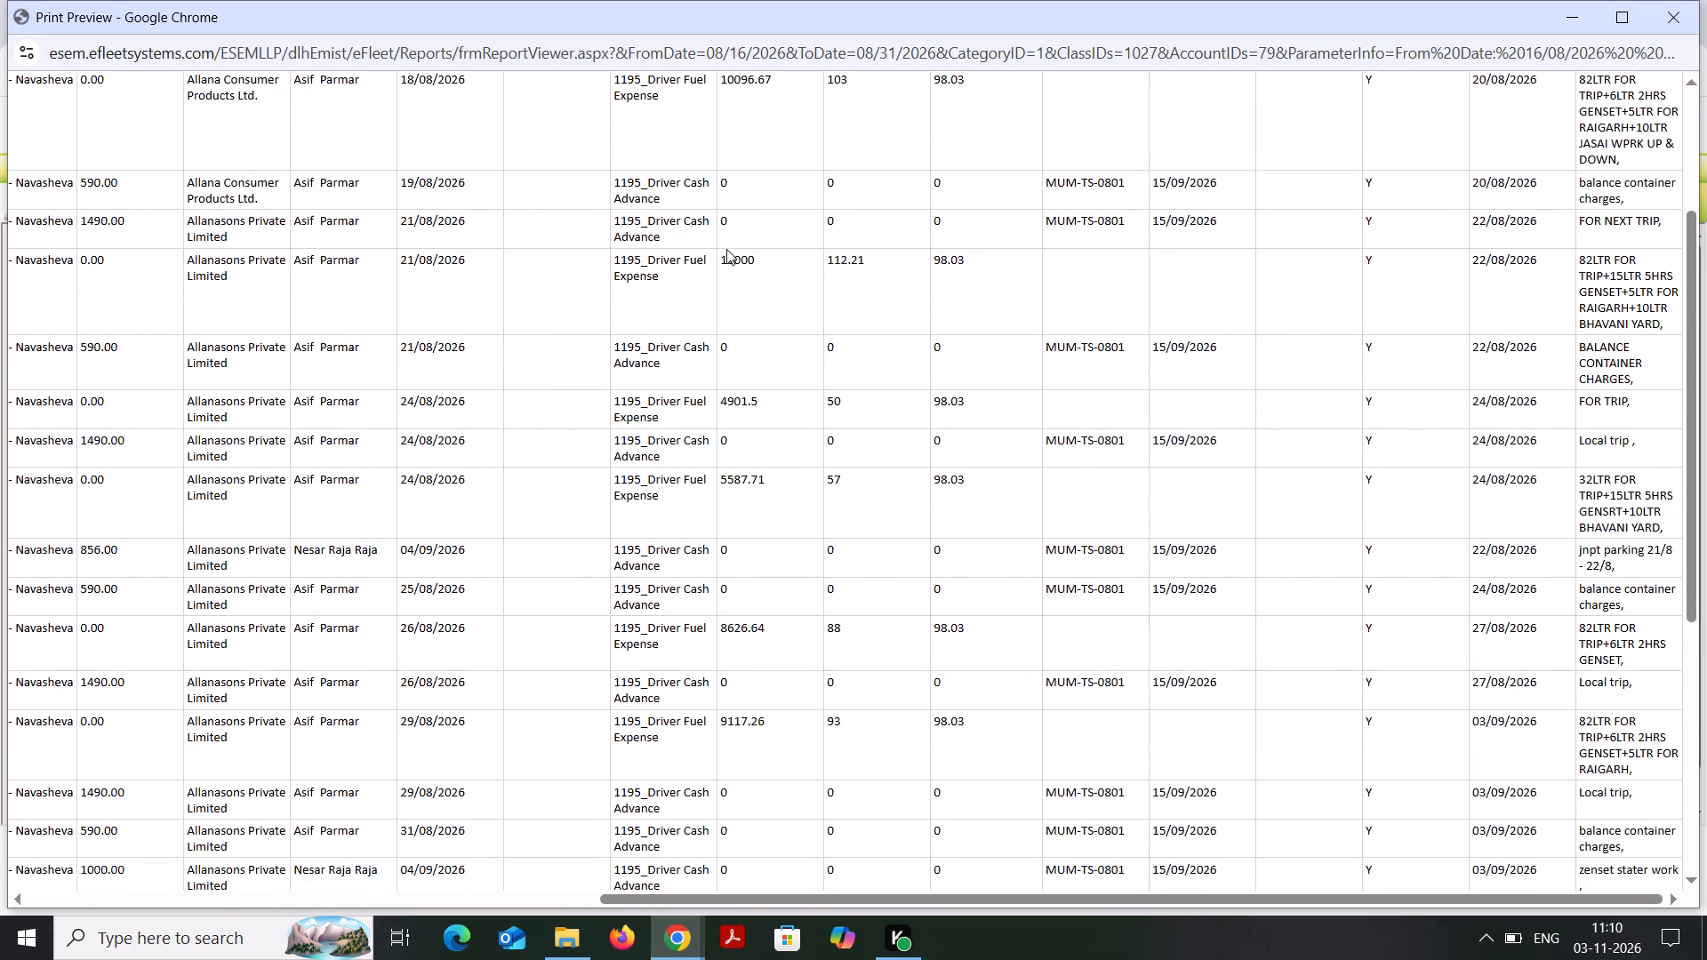
pyautogui.press('Down')
pyautogui.press('Down')
pyautogui.press('Down')
pyautogui.press('Down')
pyautogui.press('Down')
pyautogui.press('Down')
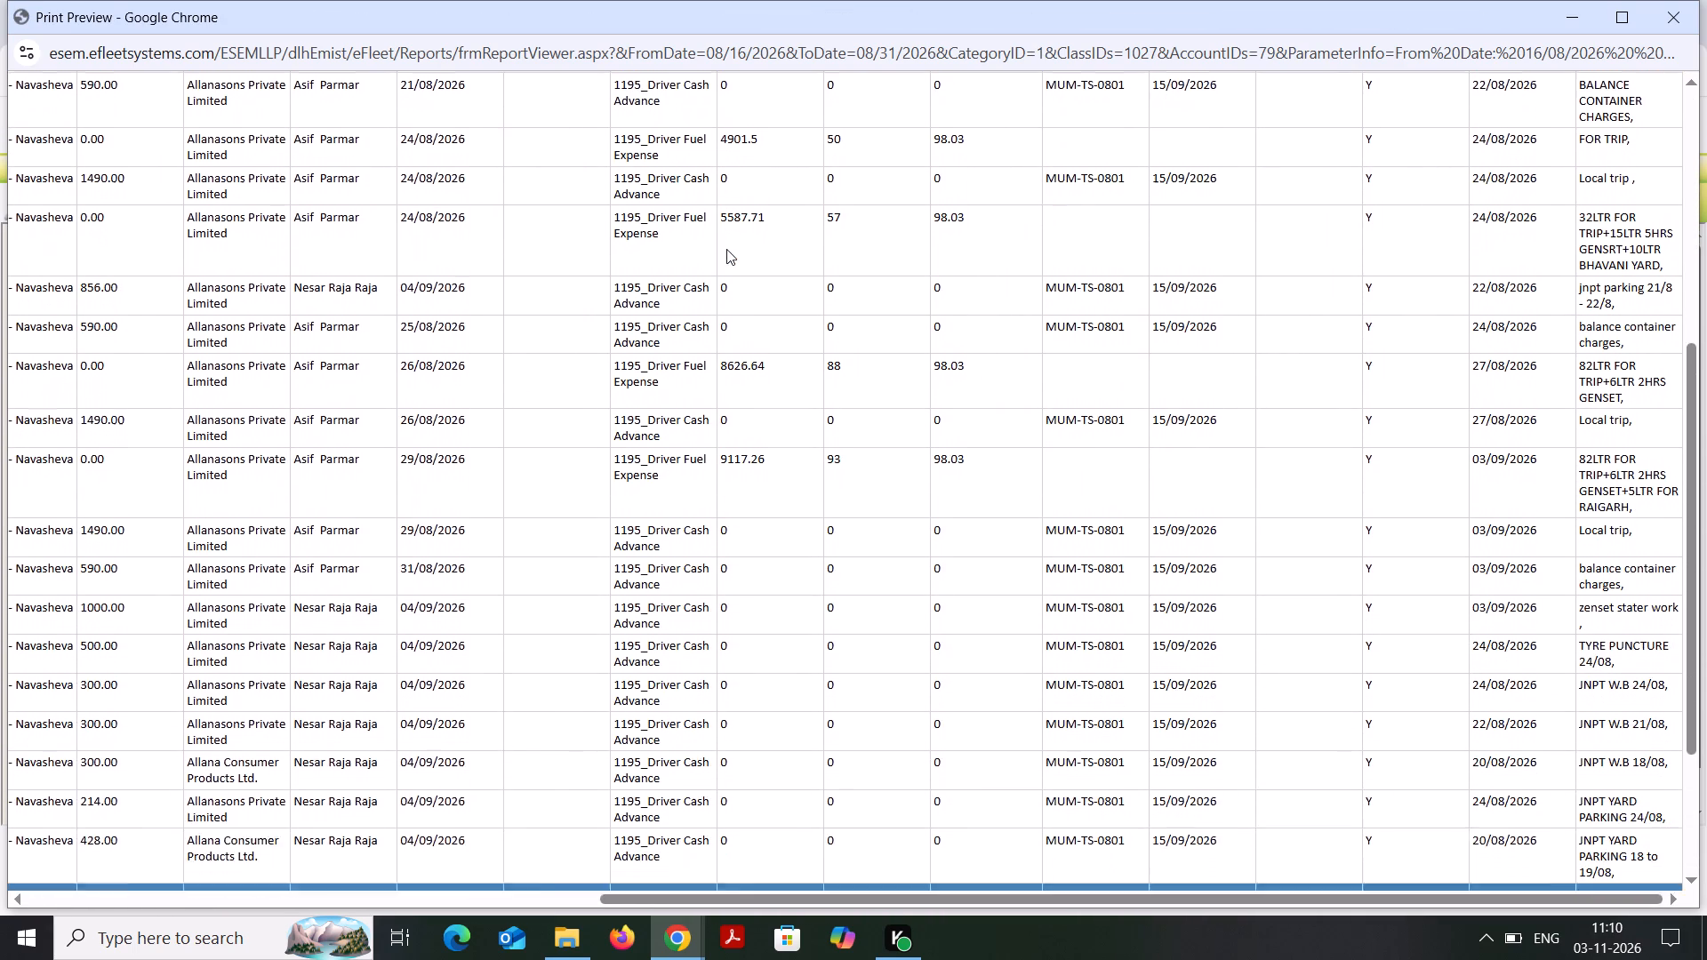
pyautogui.press('Down')
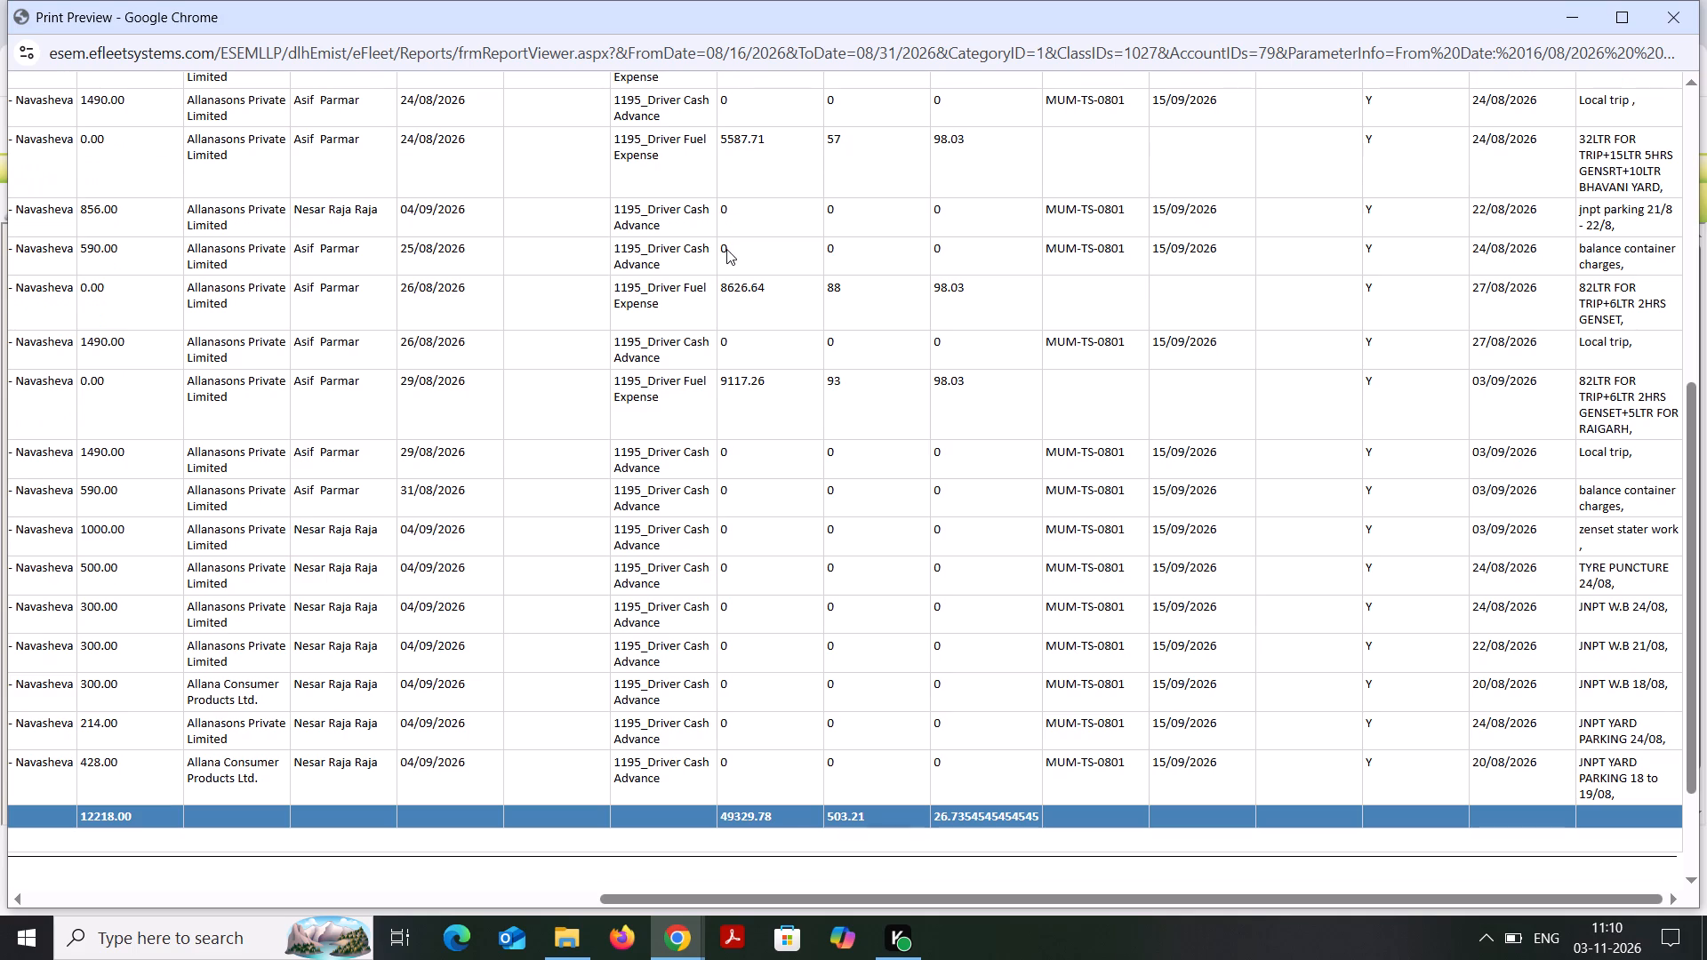
pyautogui.hotkey('alt', 'F4')
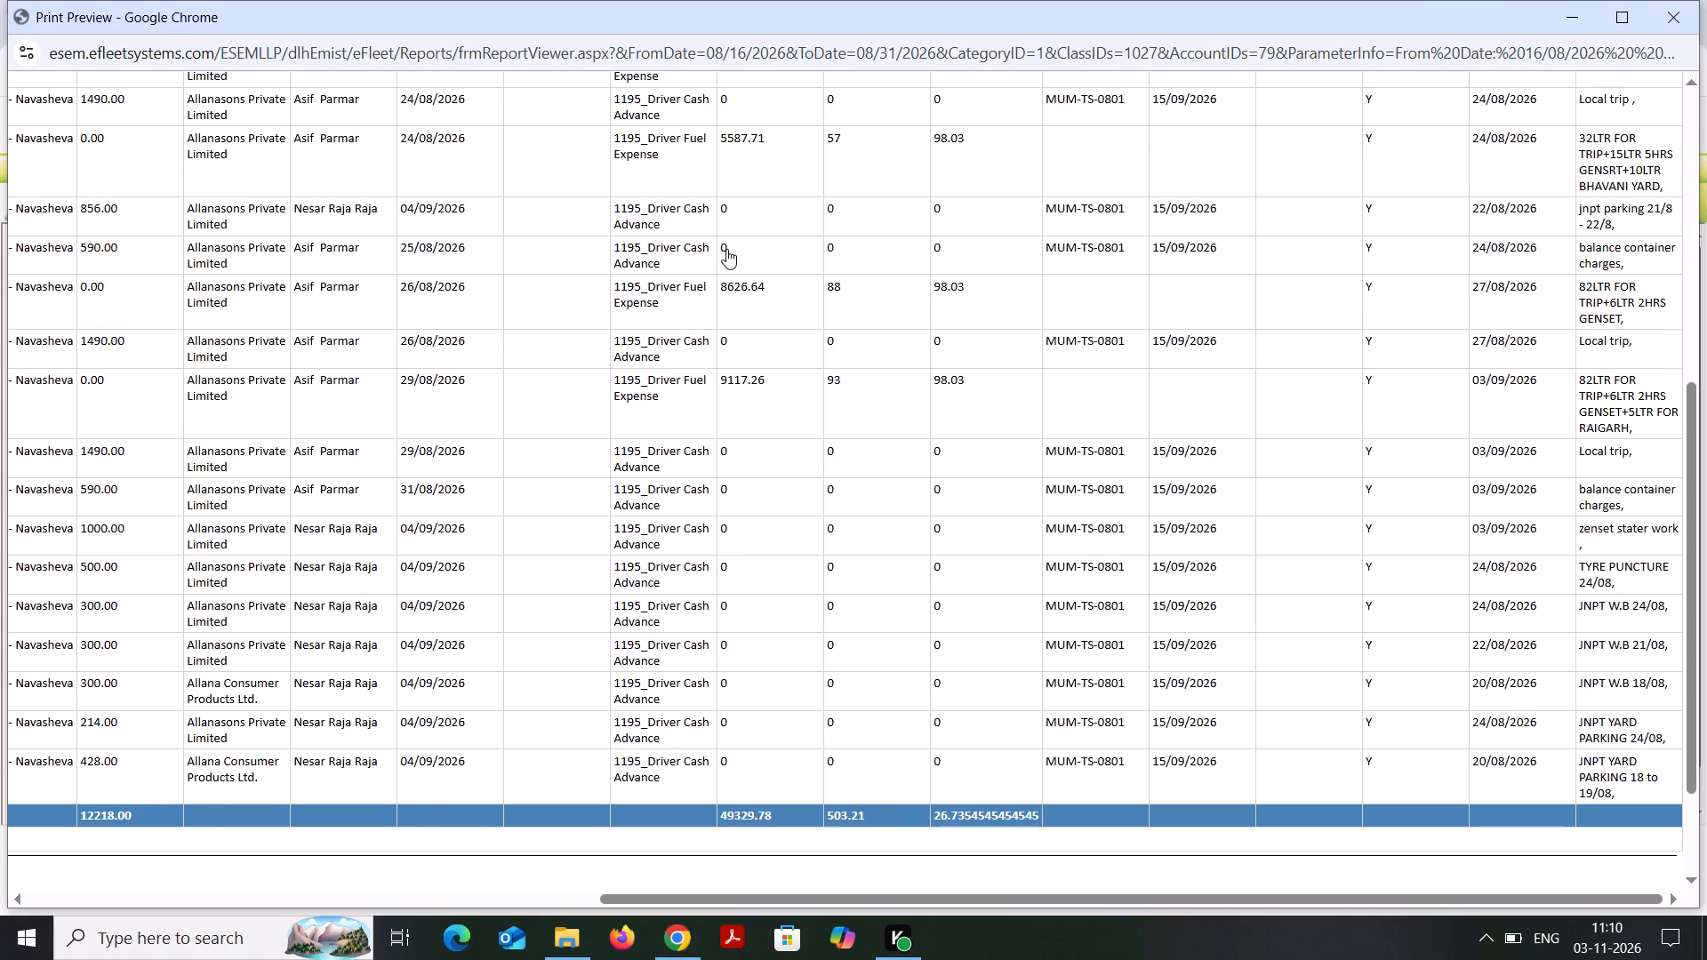
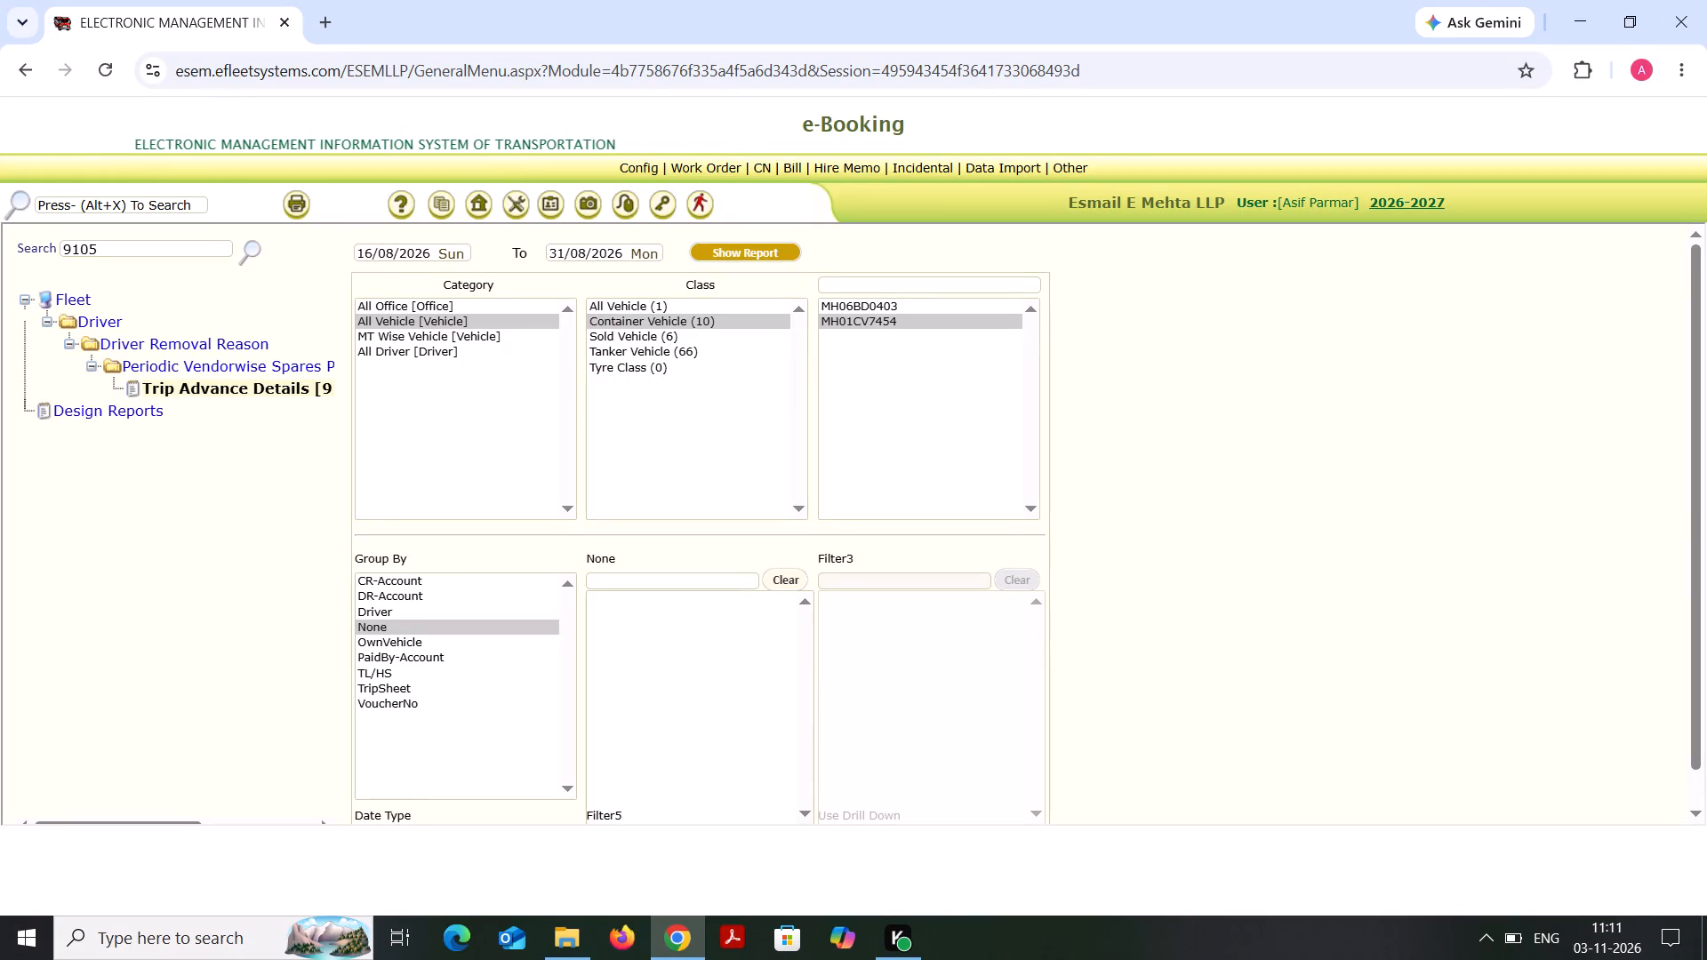
pyautogui.tripleClick(397, 246)
pyautogui.click(397, 246)
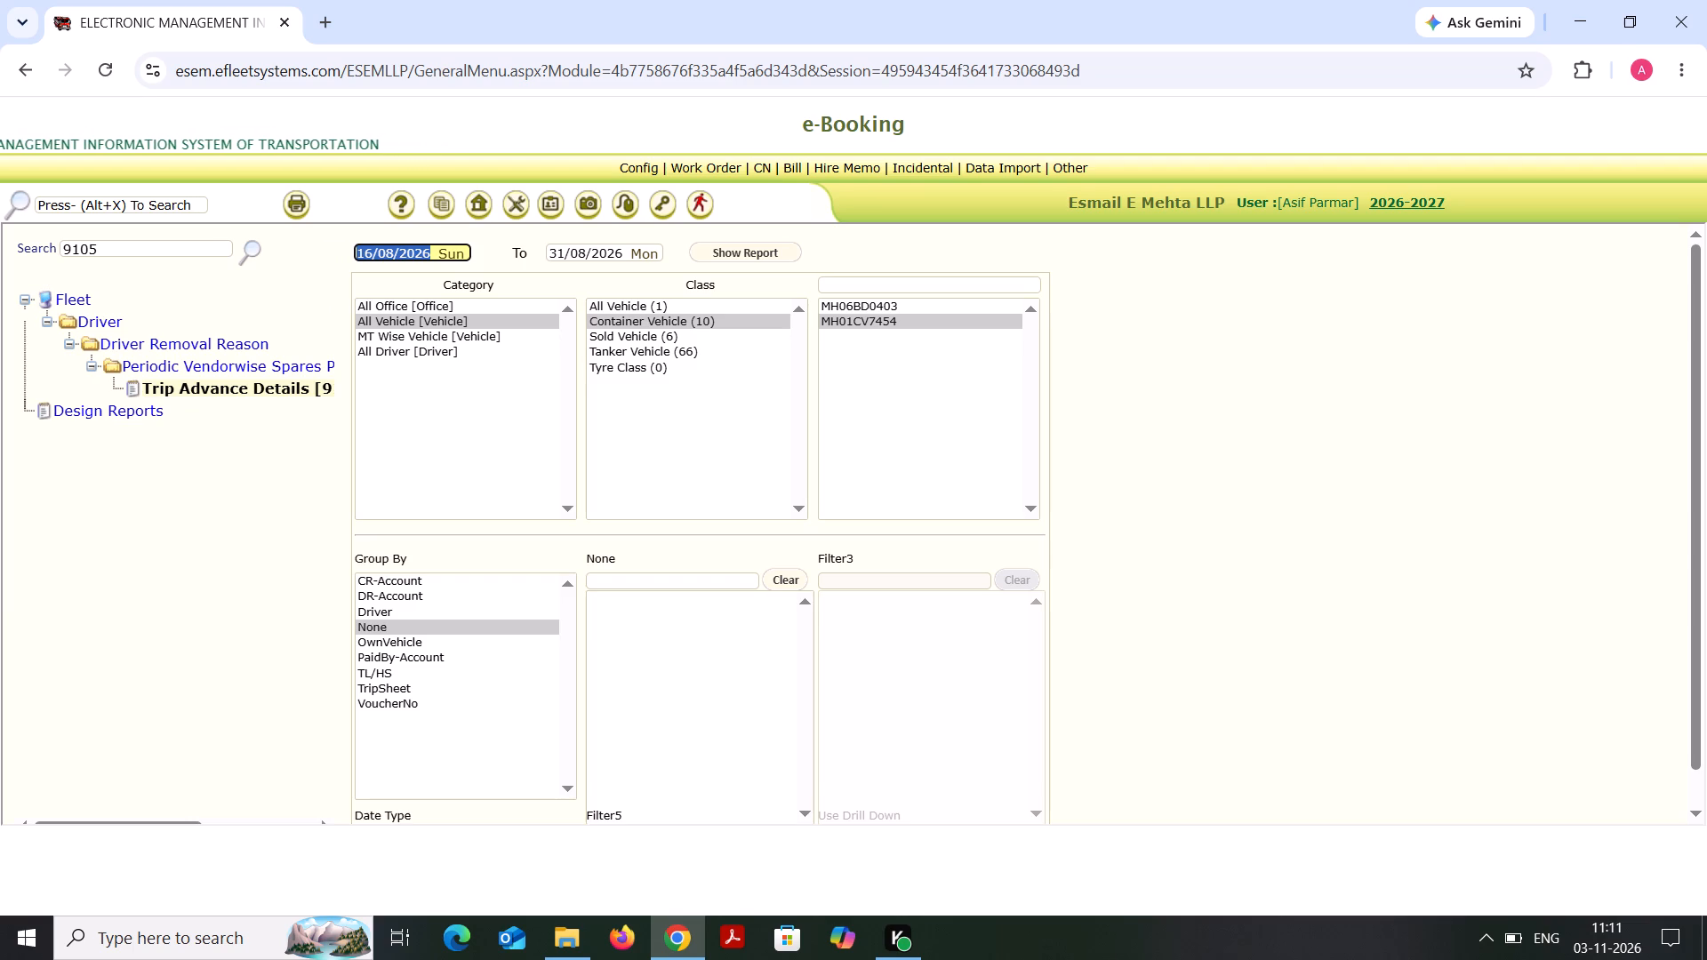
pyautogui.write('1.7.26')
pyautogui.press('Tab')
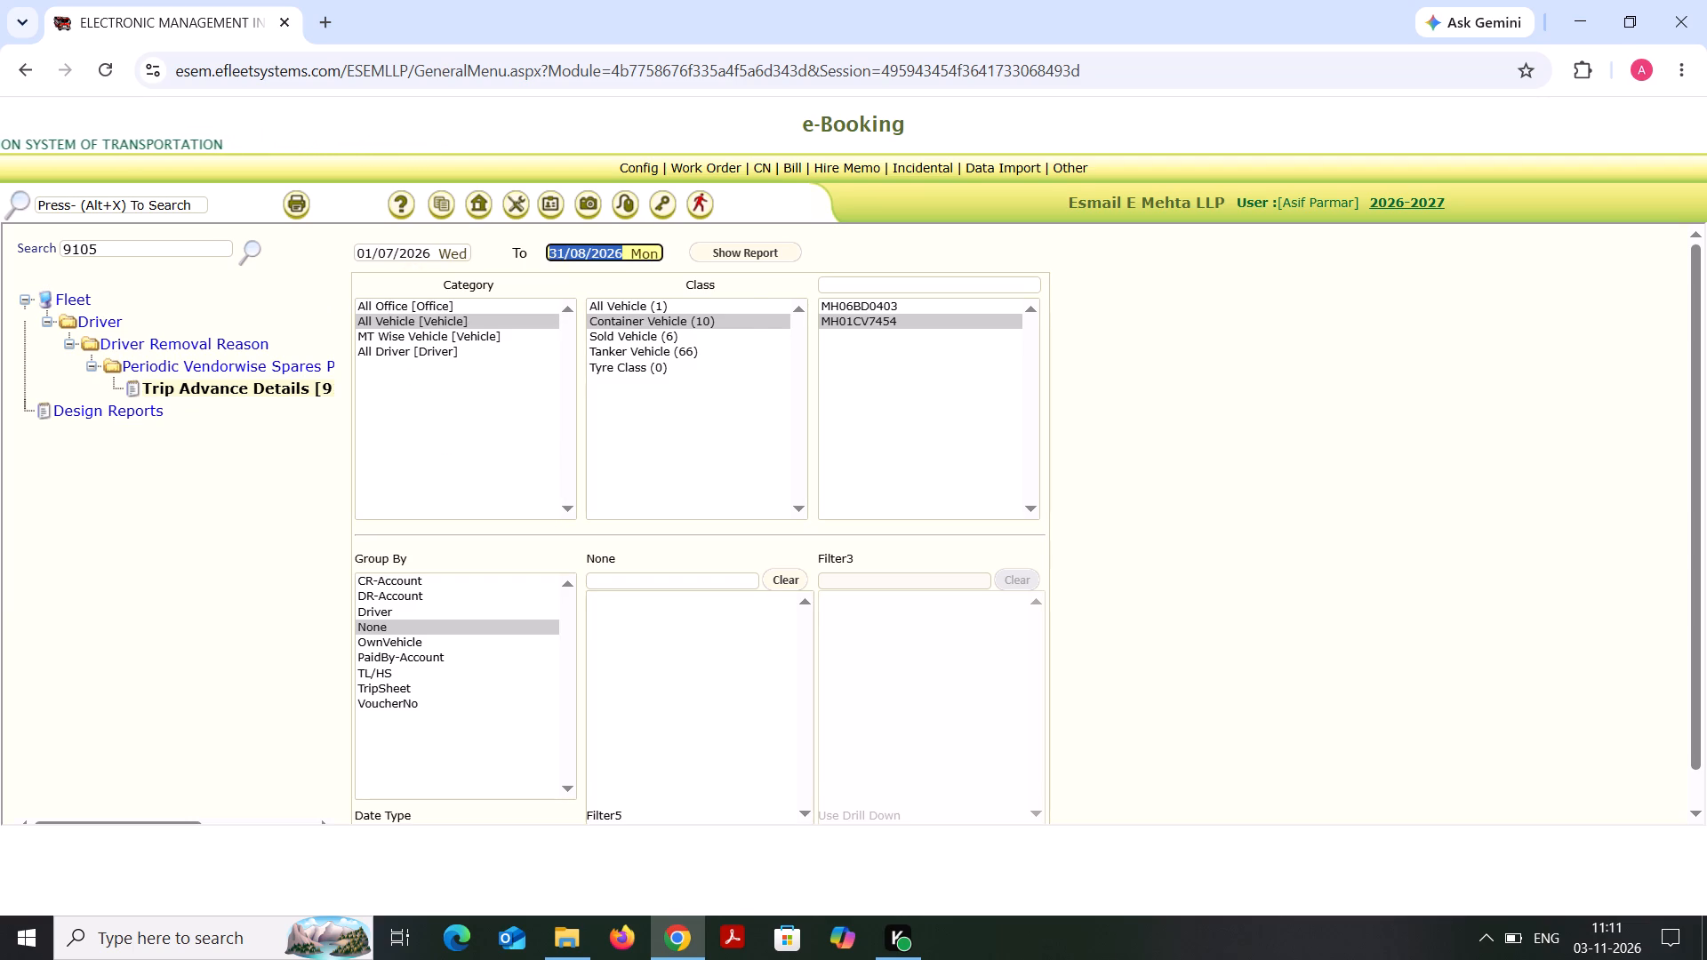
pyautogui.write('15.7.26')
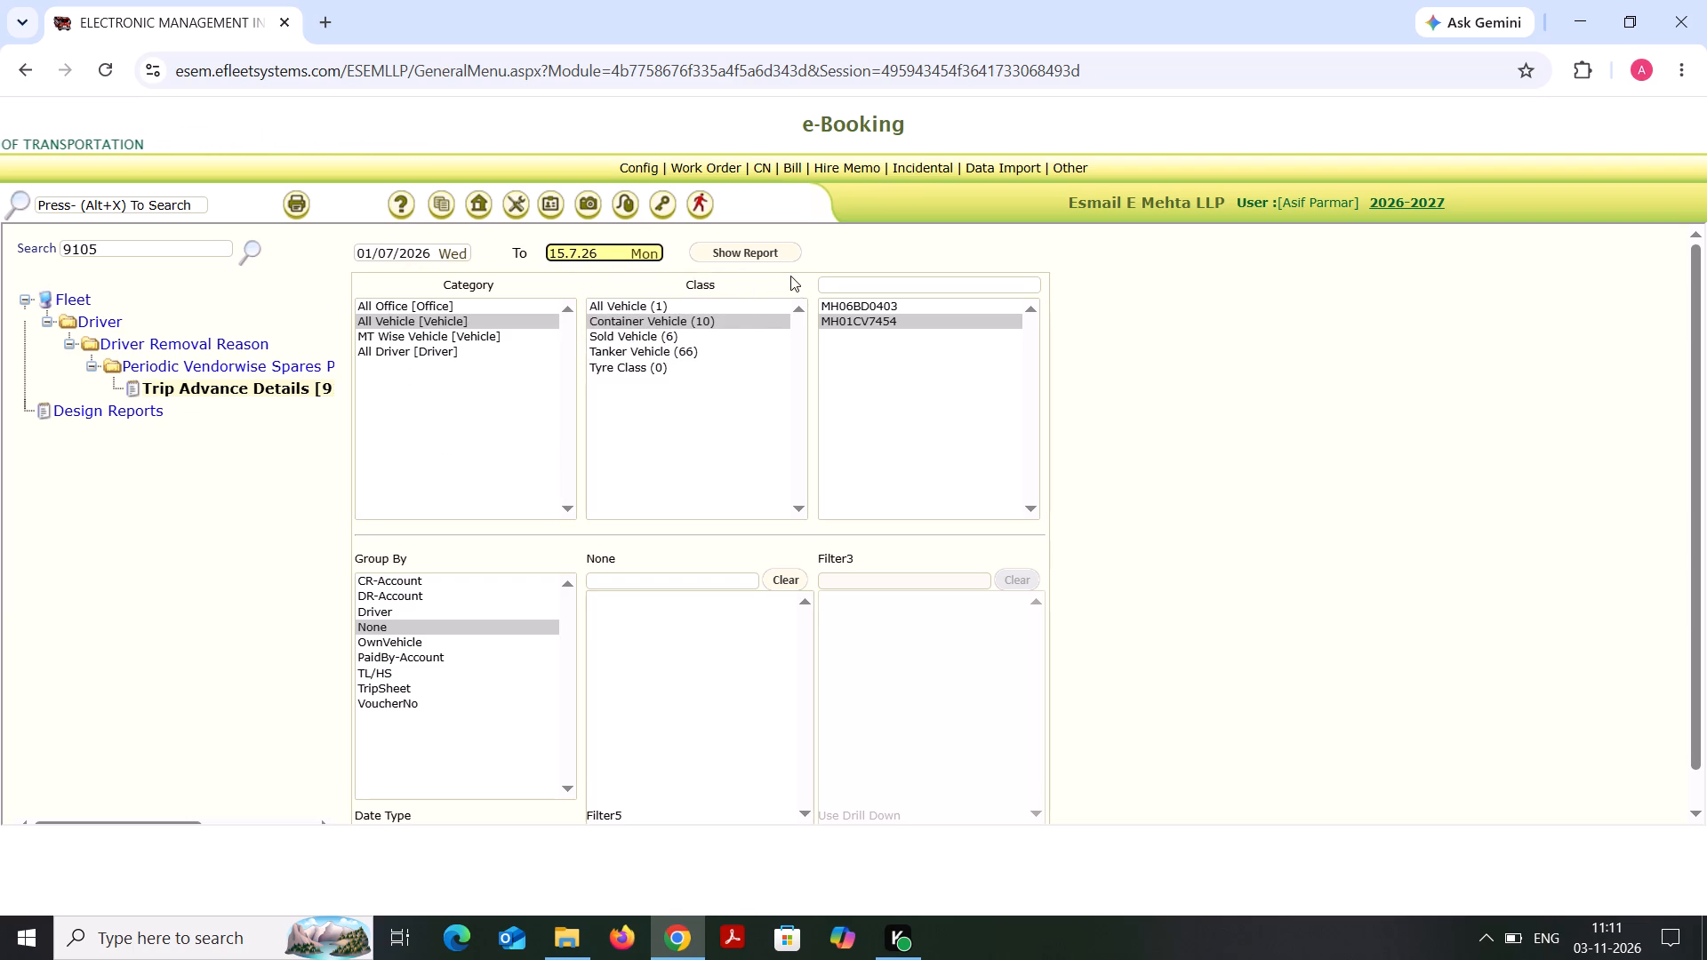
pyautogui.click(904, 280)
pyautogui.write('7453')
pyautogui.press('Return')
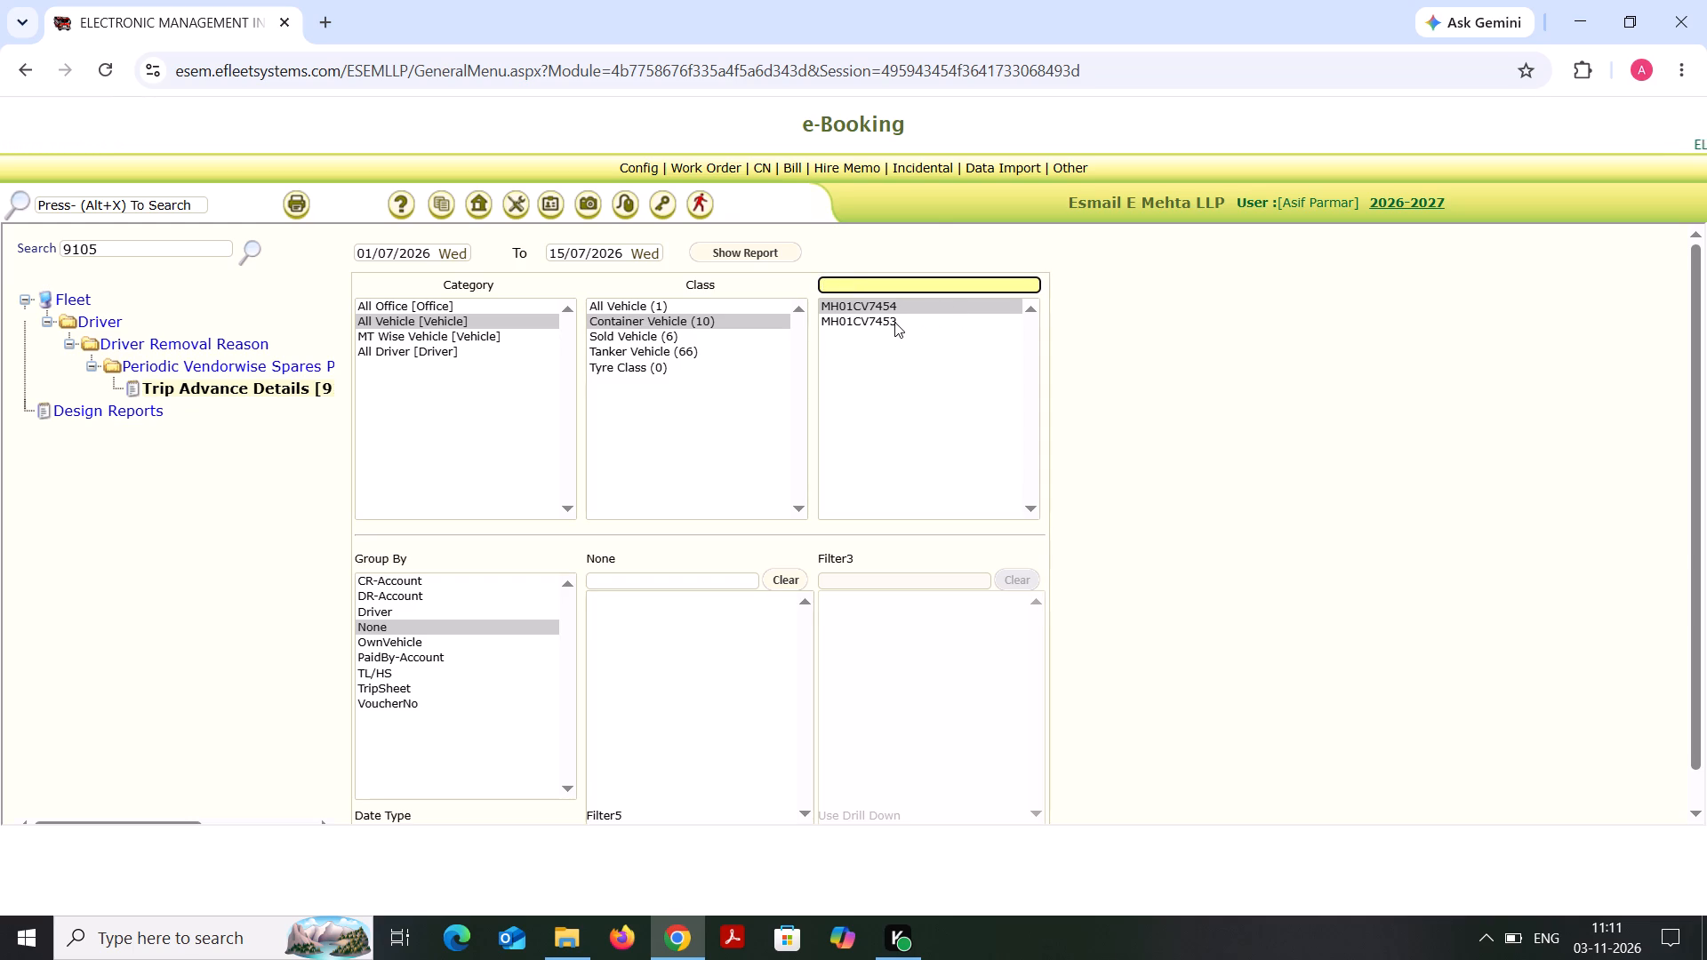
pyautogui.click(894, 322)
pyautogui.click(737, 249)
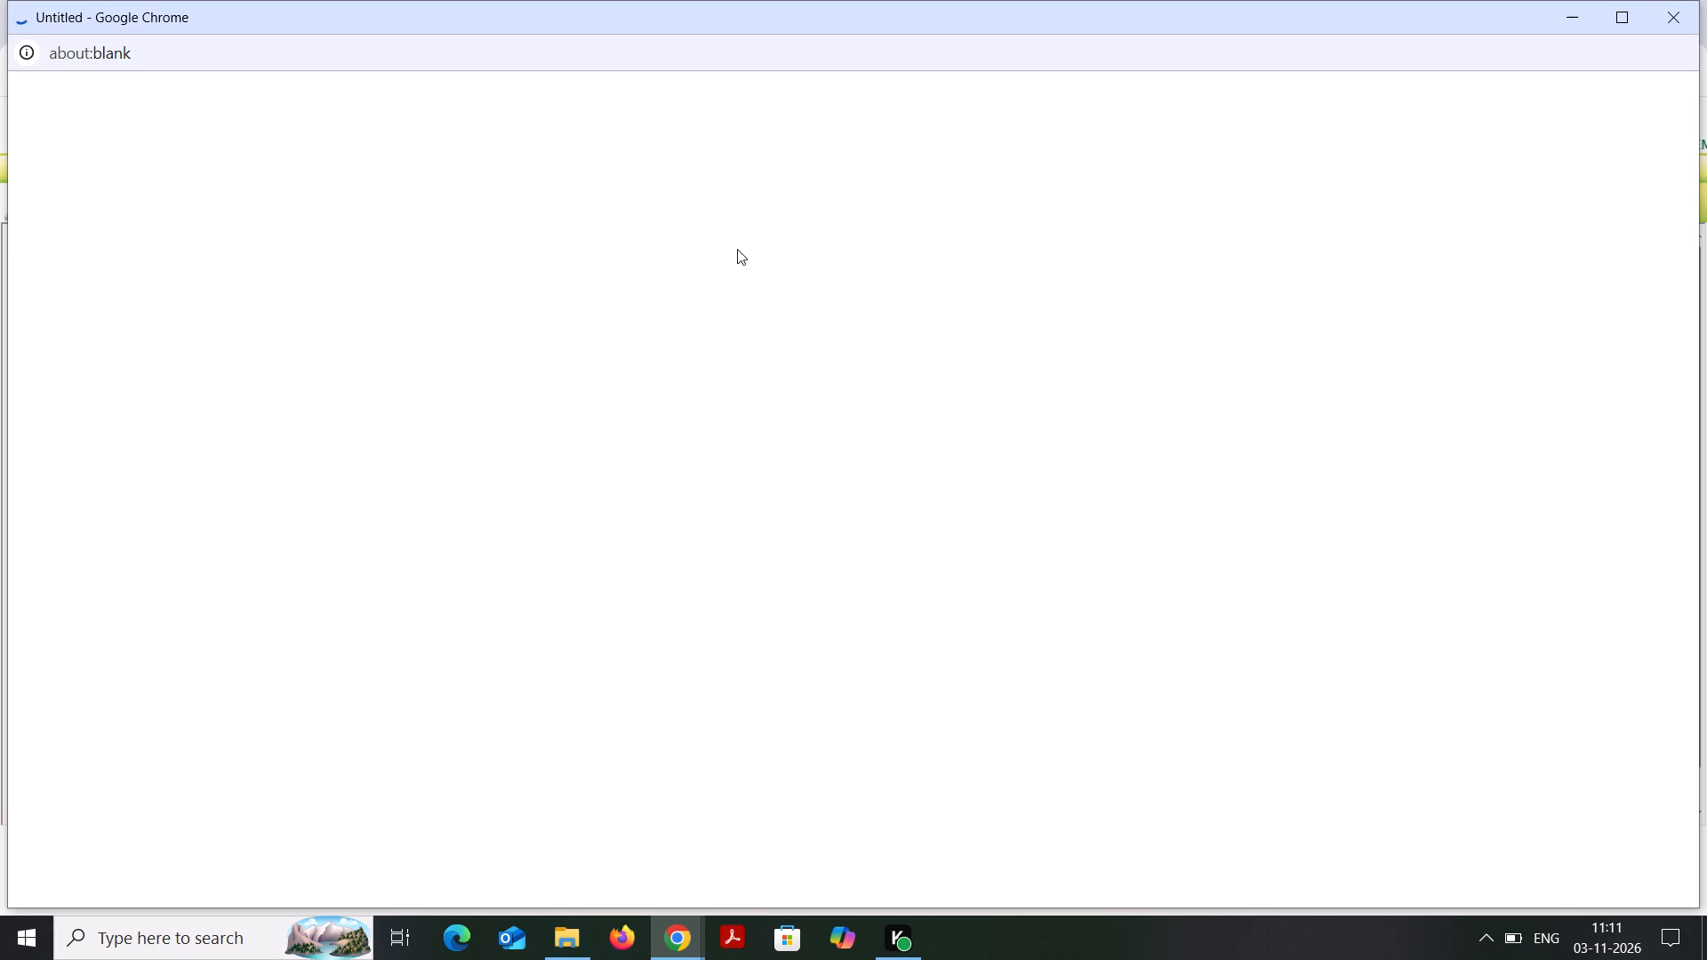
# Examine the 1–15 July report across to its fuel, trip sheet and remark columns, and close the preview.
pyautogui.press('Right')
pyautogui.press('Right')
pyautogui.press('Right')
pyautogui.press('Right')
pyautogui.press('Right')
pyautogui.press('Right')
pyautogui.press('Right')
pyautogui.press('Right')
pyautogui.press('Right')
pyautogui.press('Right')
pyautogui.press('Right')
pyautogui.press('Right')
pyautogui.press('Right')
pyautogui.press('Right')
pyautogui.press('Right')
pyautogui.press('Right')
pyautogui.press('Right')
pyautogui.press('Right')
pyautogui.press('Right')
pyautogui.press('Right')
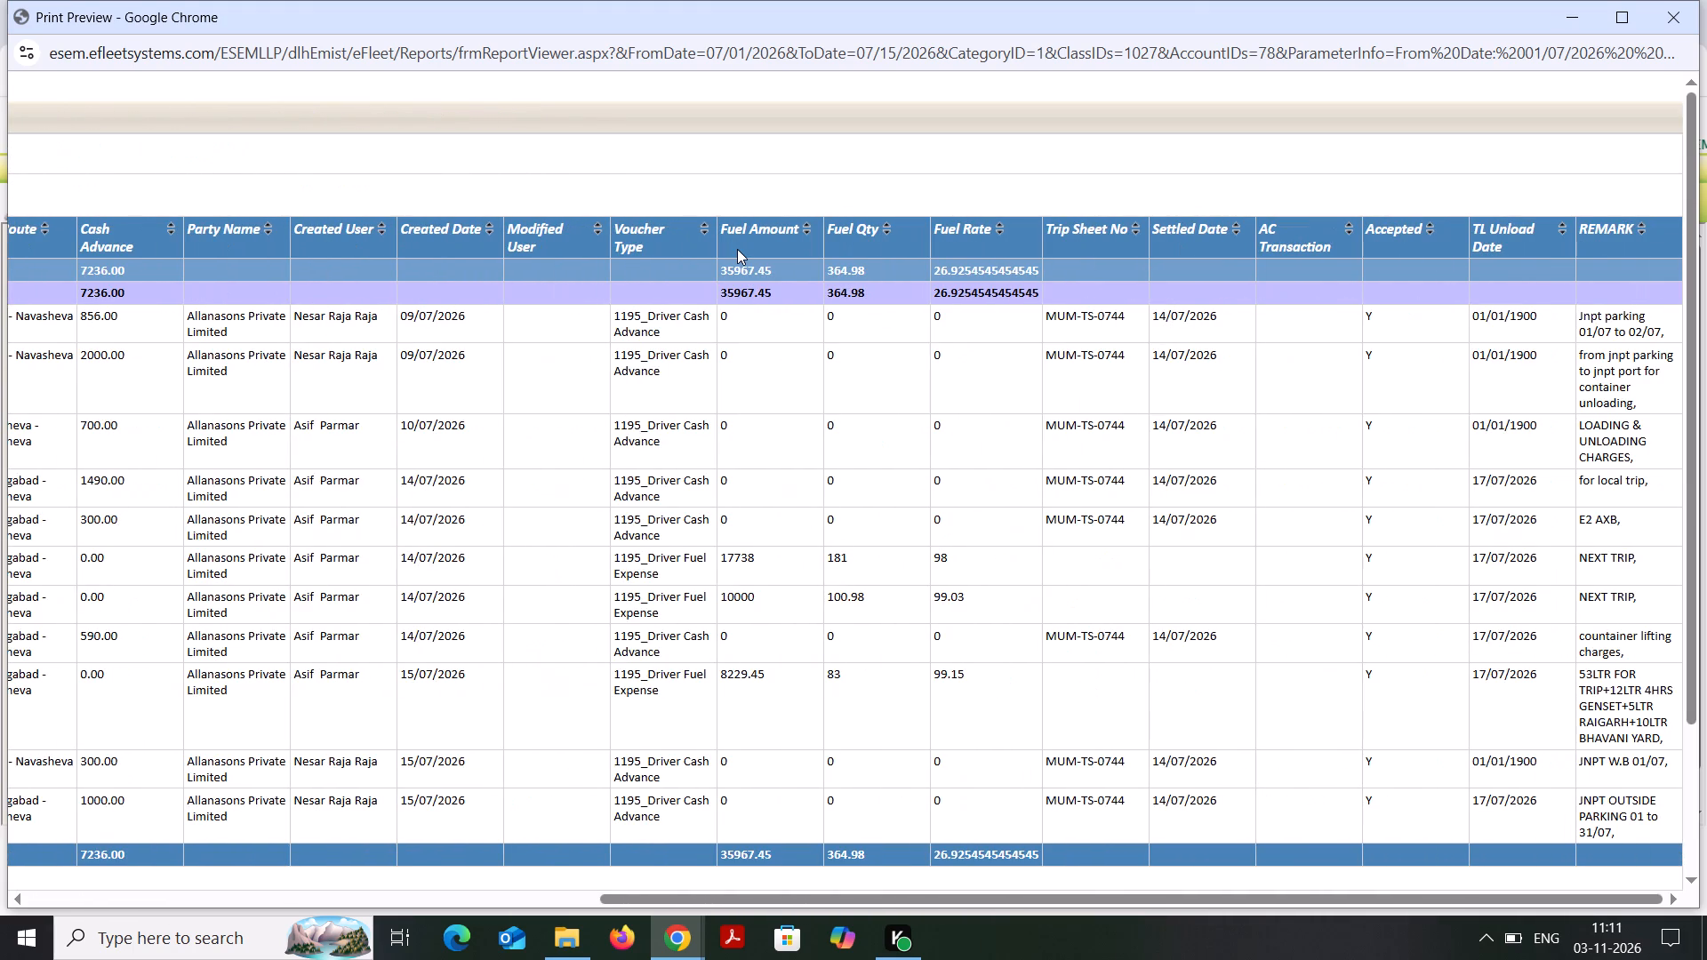
pyautogui.hotkey('alt', 'F4')
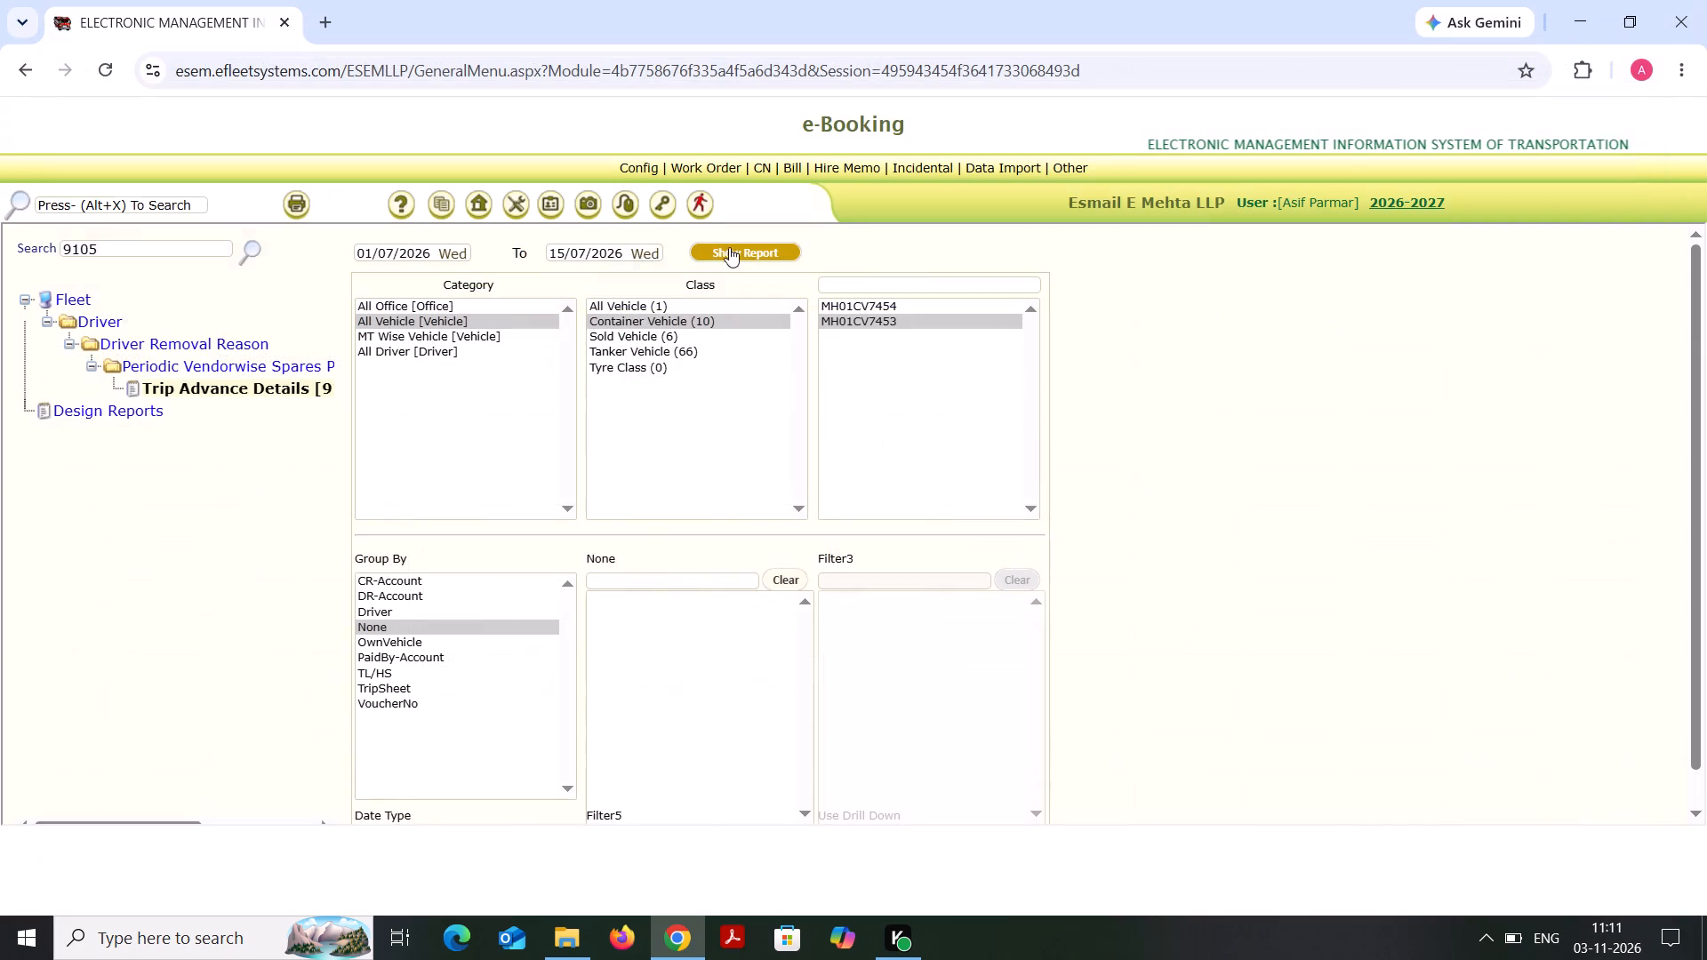
pyautogui.tripleClick(386, 249)
pyautogui.click(386, 249)
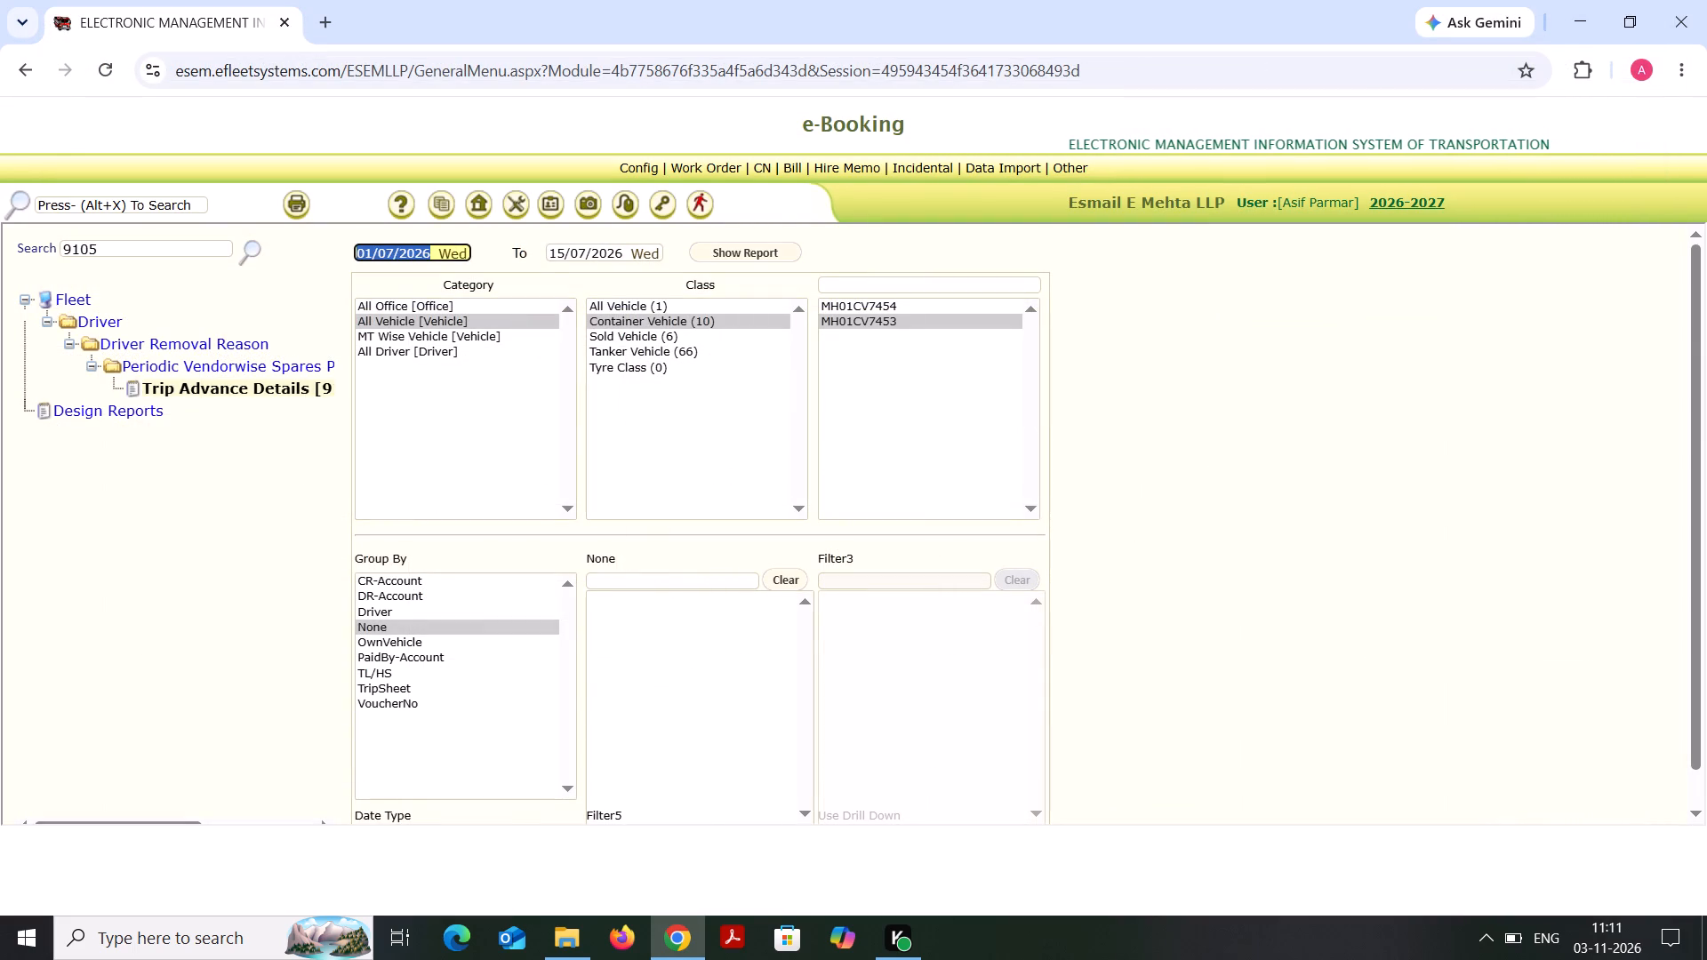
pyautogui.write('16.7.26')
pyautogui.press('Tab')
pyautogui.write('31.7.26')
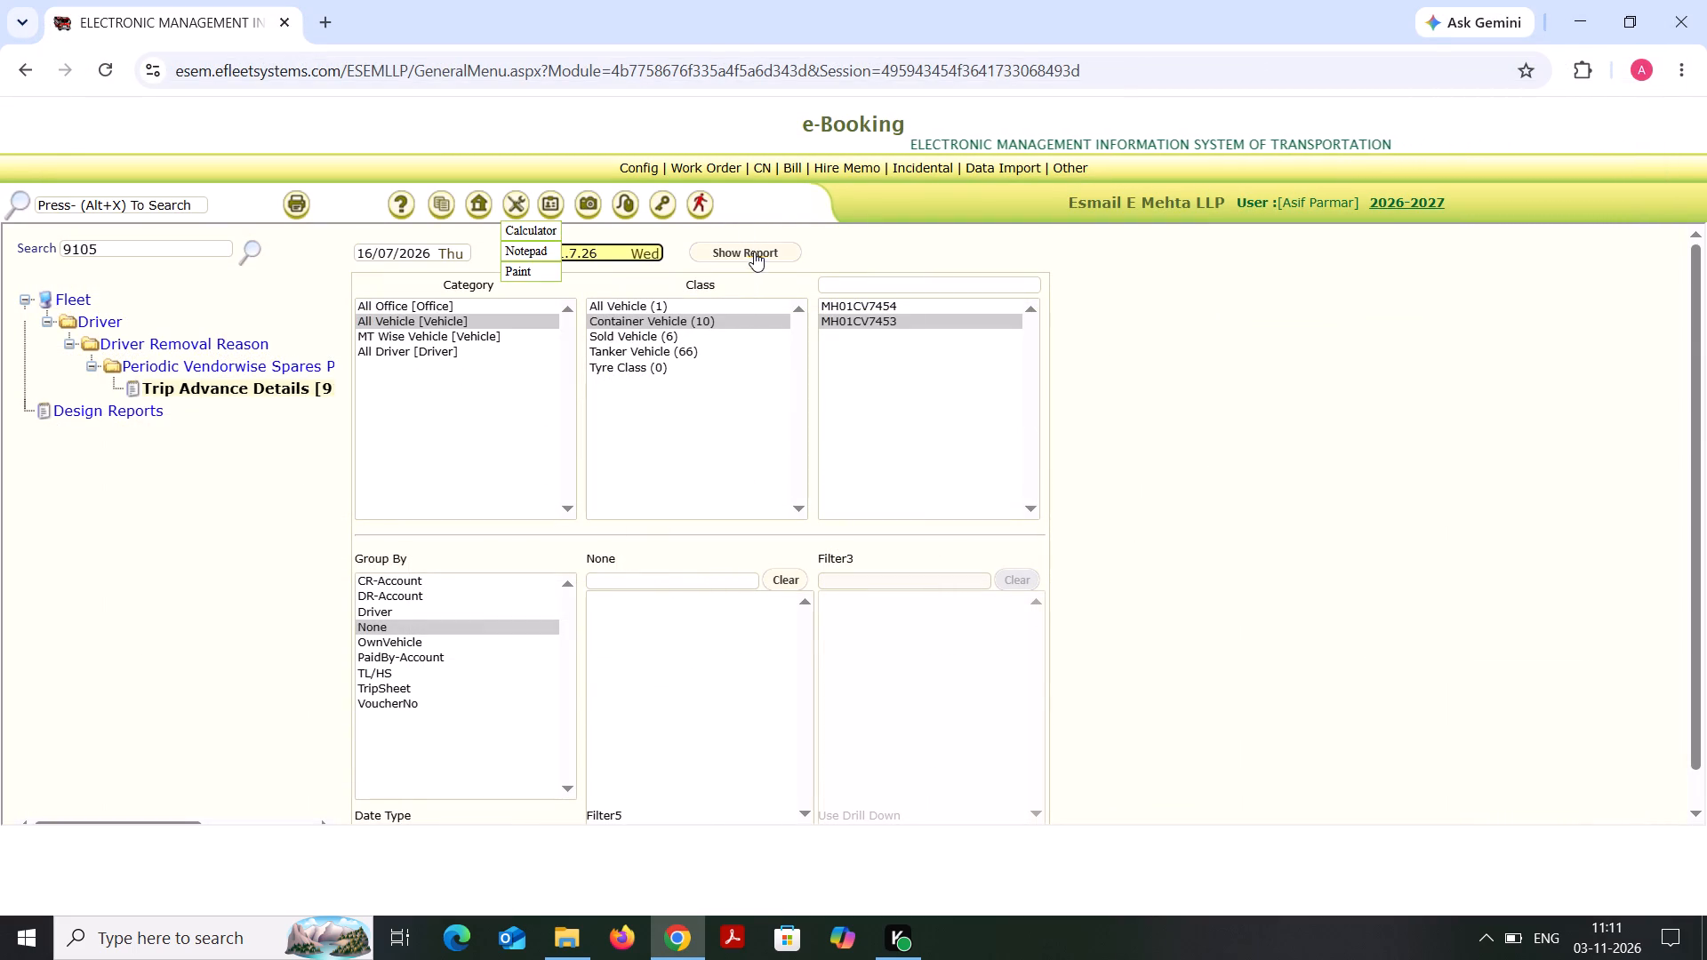
pyautogui.click(754, 255)
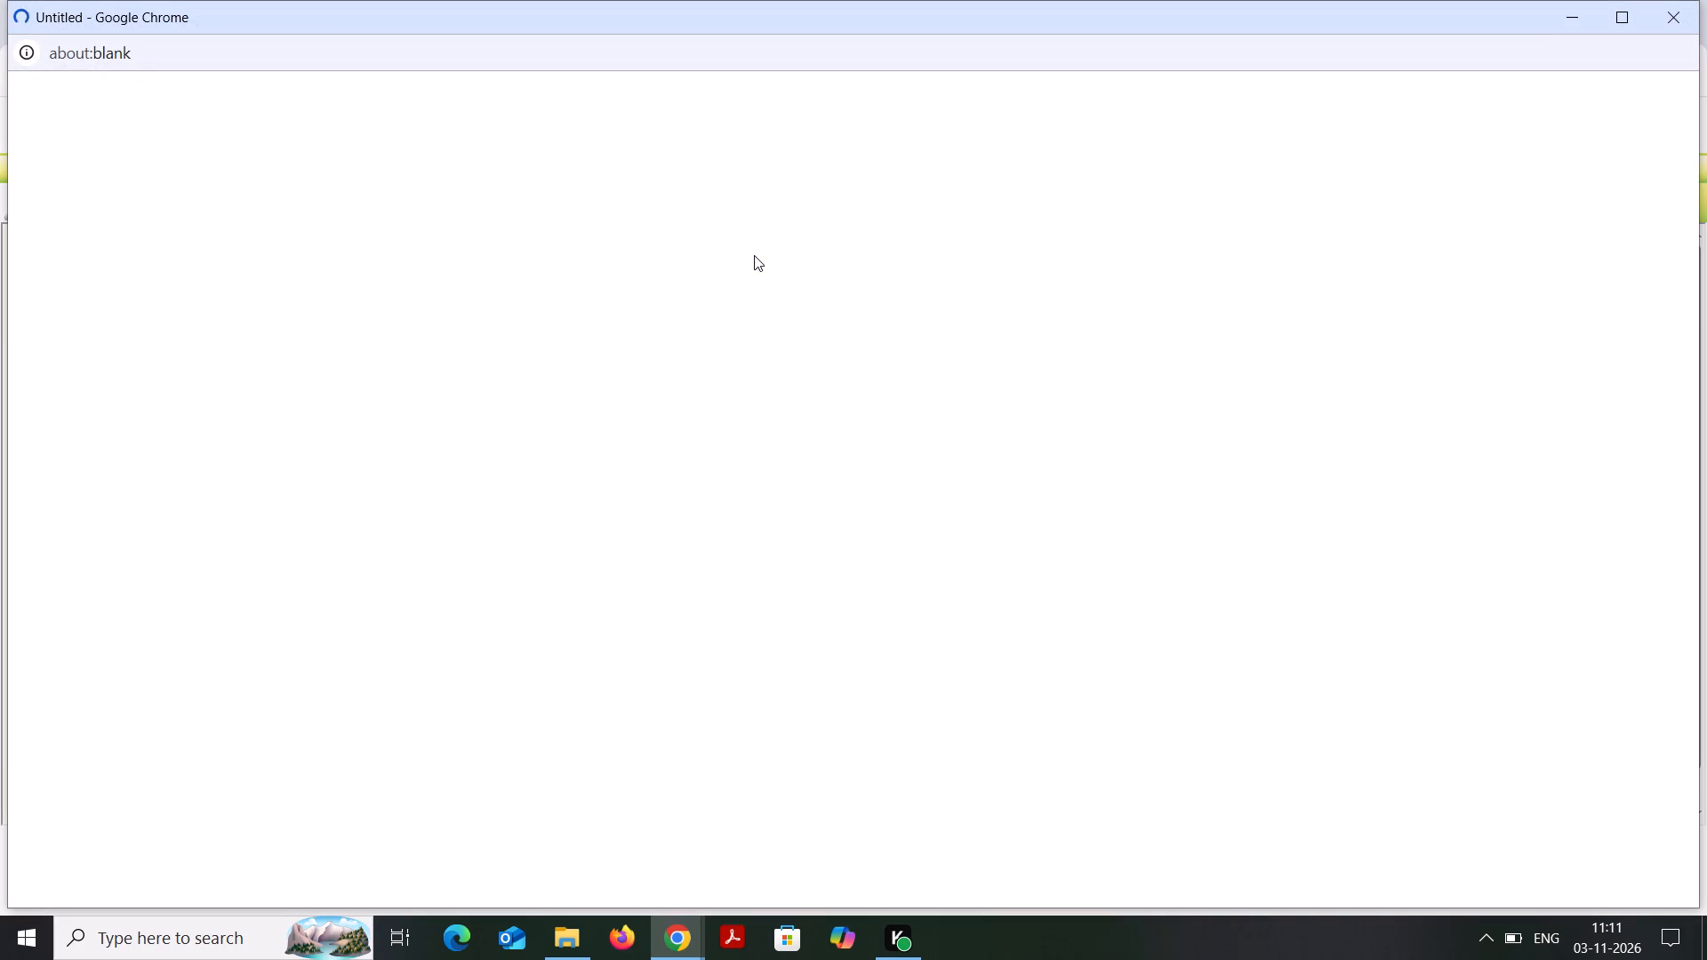
# Examine the 16–31 July report across to its fuel, trip sheet and remark columns, and close the preview.
pyautogui.press('Right')
pyautogui.press('Right')
pyautogui.press('Right')
pyautogui.press('Right')
pyautogui.press('Right')
pyautogui.press('Right')
pyautogui.press('Right')
pyautogui.press('Right')
pyautogui.press('Right')
pyautogui.press('Right')
pyautogui.press('Right')
pyautogui.press('Right')
pyautogui.press('Right')
pyautogui.press('Right')
pyautogui.press('Right')
pyautogui.press('Right')
pyautogui.press('Right')
pyautogui.press('Right')
pyautogui.press('Right')
pyautogui.press('Right')
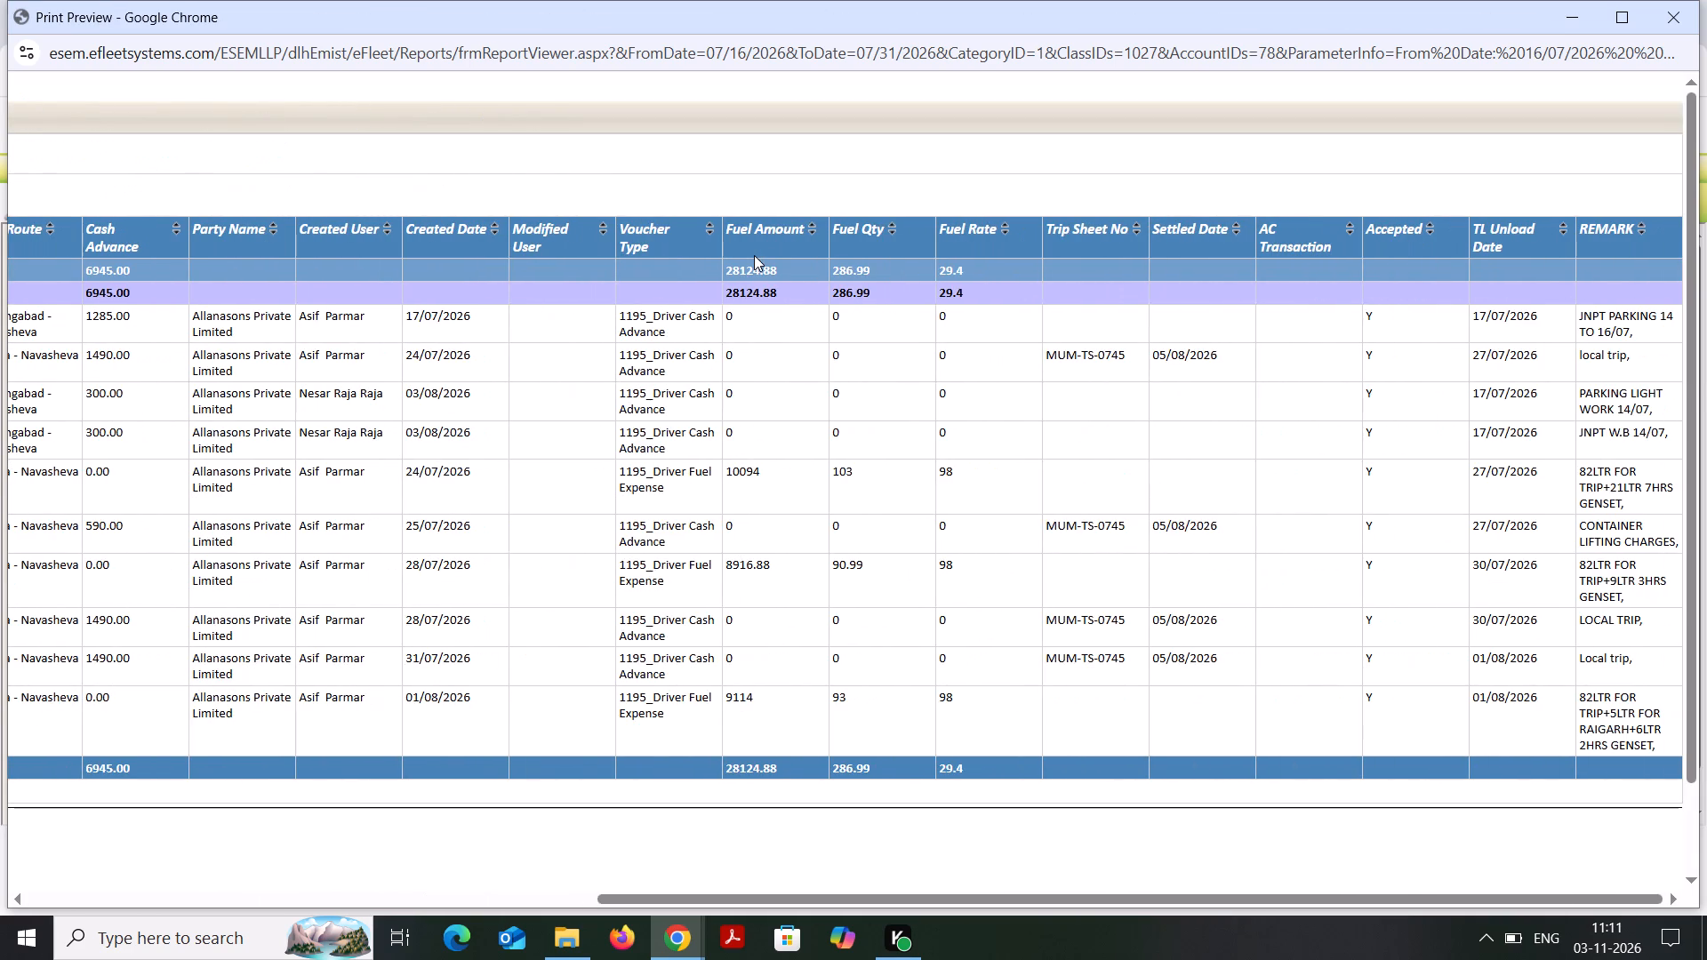
pyautogui.hotkey('alt', 'F4')
pyautogui.tripleClick(400, 252)
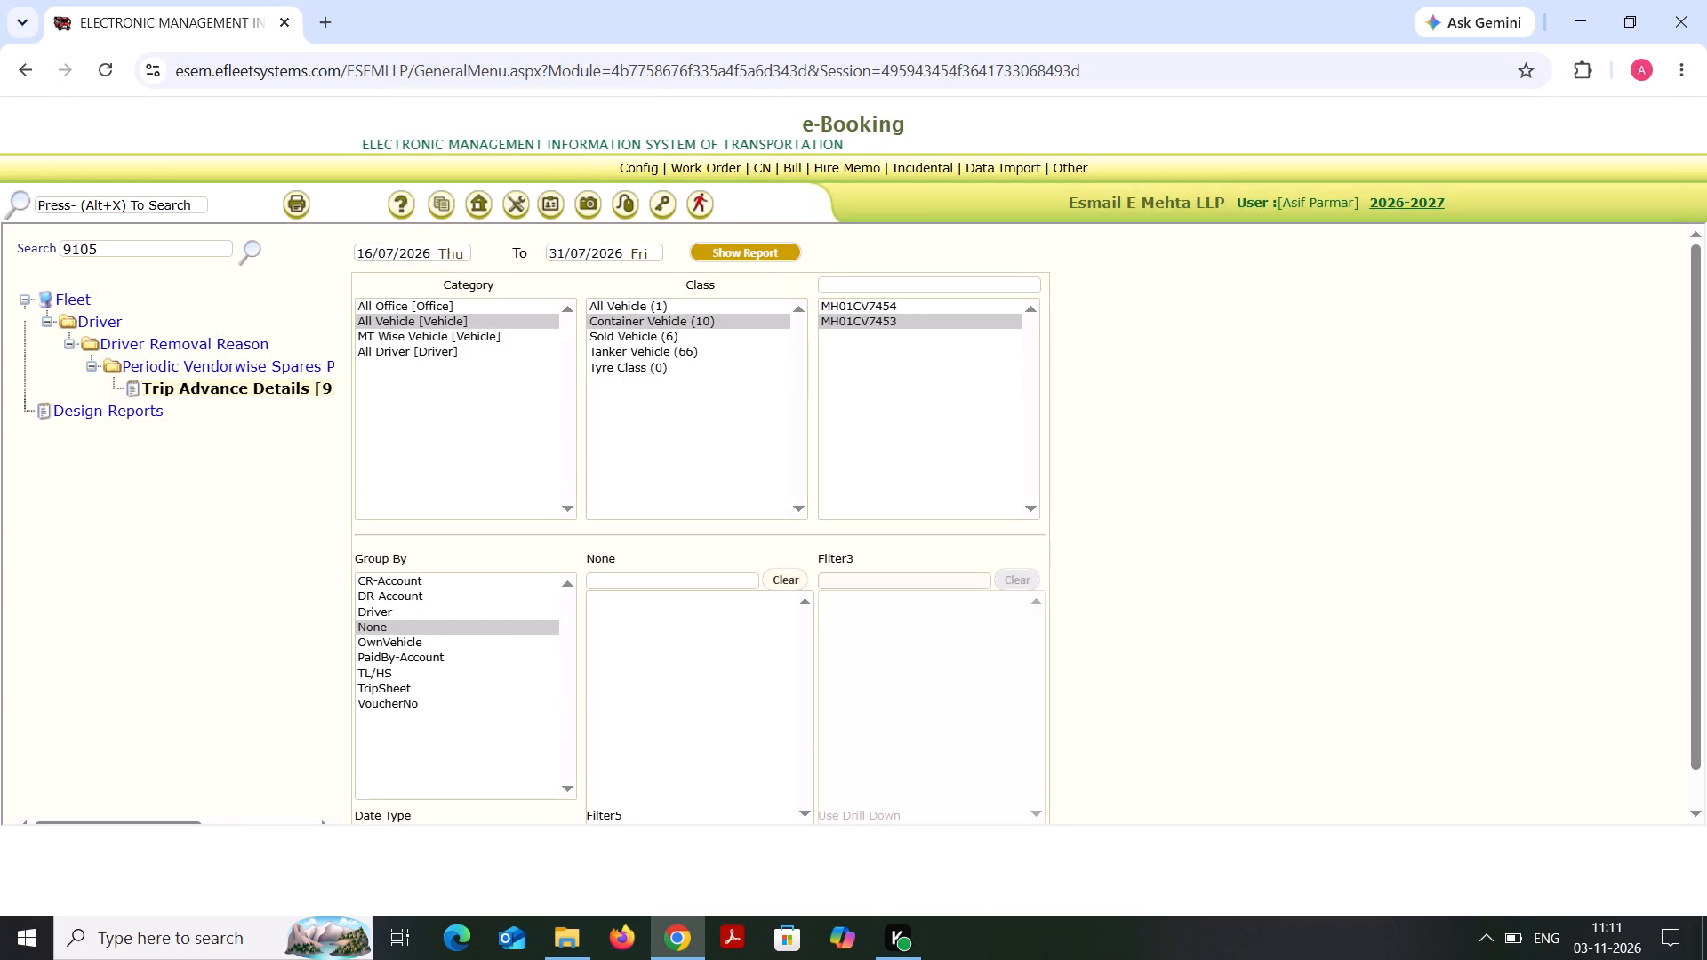
pyautogui.click(400, 253)
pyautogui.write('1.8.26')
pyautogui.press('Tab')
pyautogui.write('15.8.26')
pyautogui.click(763, 252)
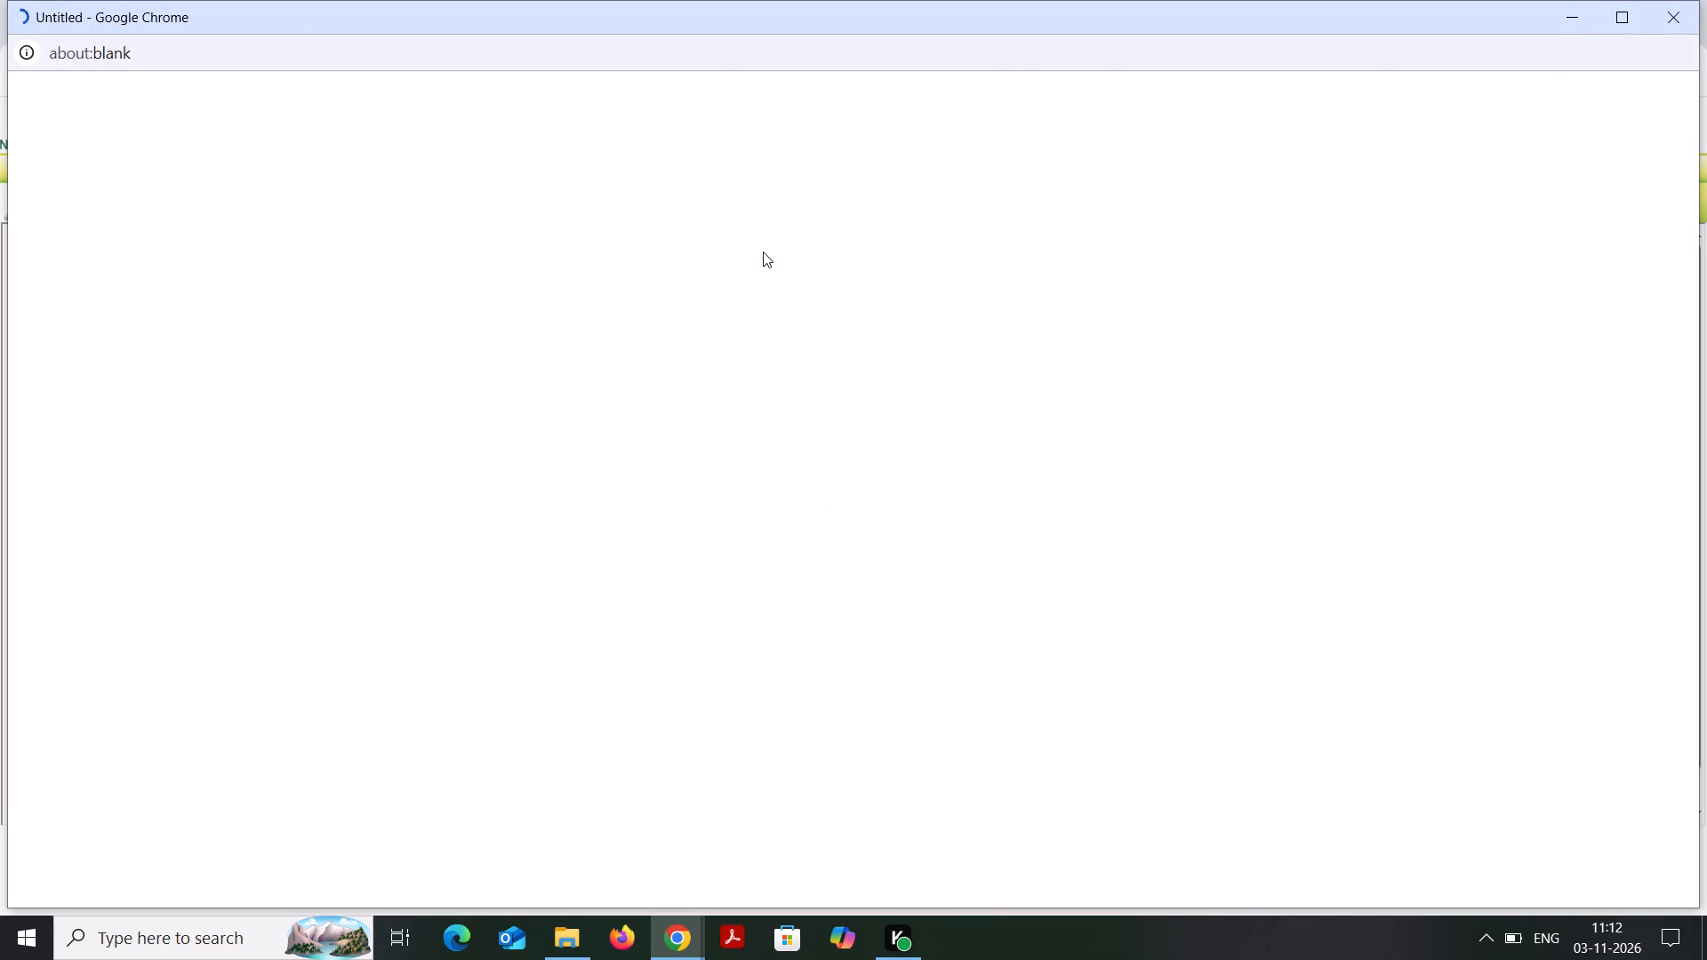
# Examine the 1–15 August report across to its fuel, trip sheet and remark columns and down to the last row, and close the preview.
pyautogui.press('Right')
pyautogui.press('Right')
pyautogui.press('Right')
pyautogui.press('Right')
pyautogui.press('Right')
pyautogui.press('Right')
pyautogui.press('Right')
pyautogui.press('Right')
pyautogui.press('Right')
pyautogui.press('Right')
pyautogui.press('Right')
pyautogui.press('Right')
pyautogui.press('Right')
pyautogui.press('Right')
pyautogui.press('Right')
pyautogui.press('Right')
pyautogui.press('Right')
pyautogui.press('Right')
pyautogui.press('Right')
pyautogui.press('Right')
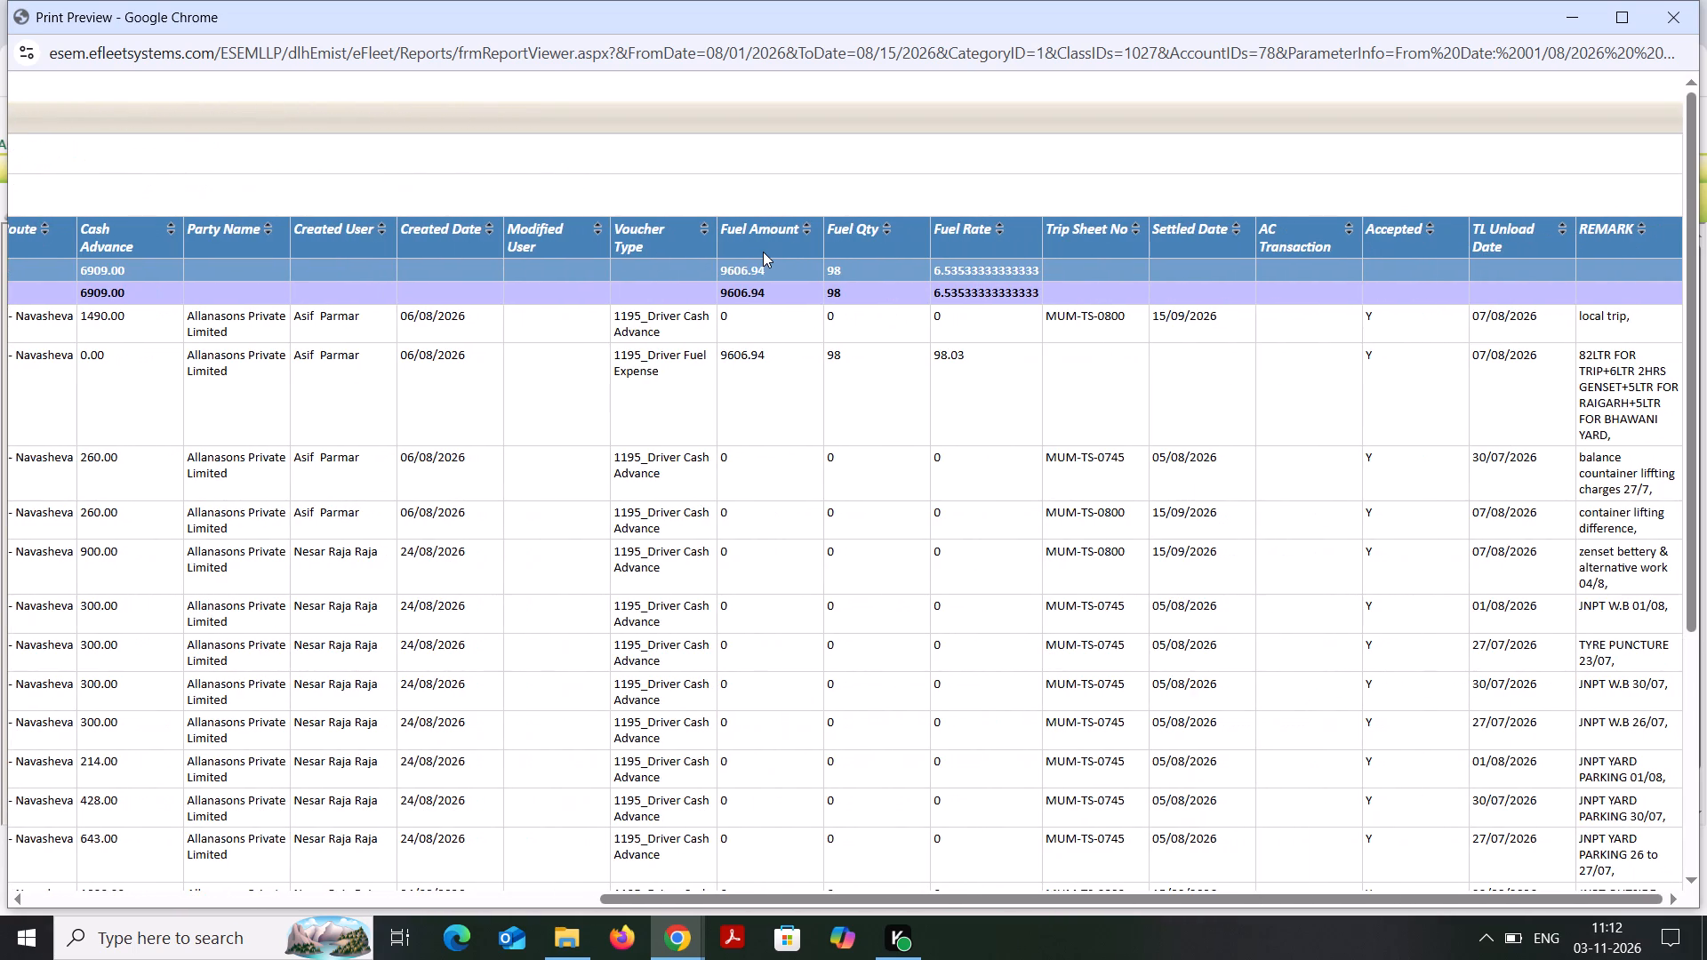
pyautogui.press('Down')
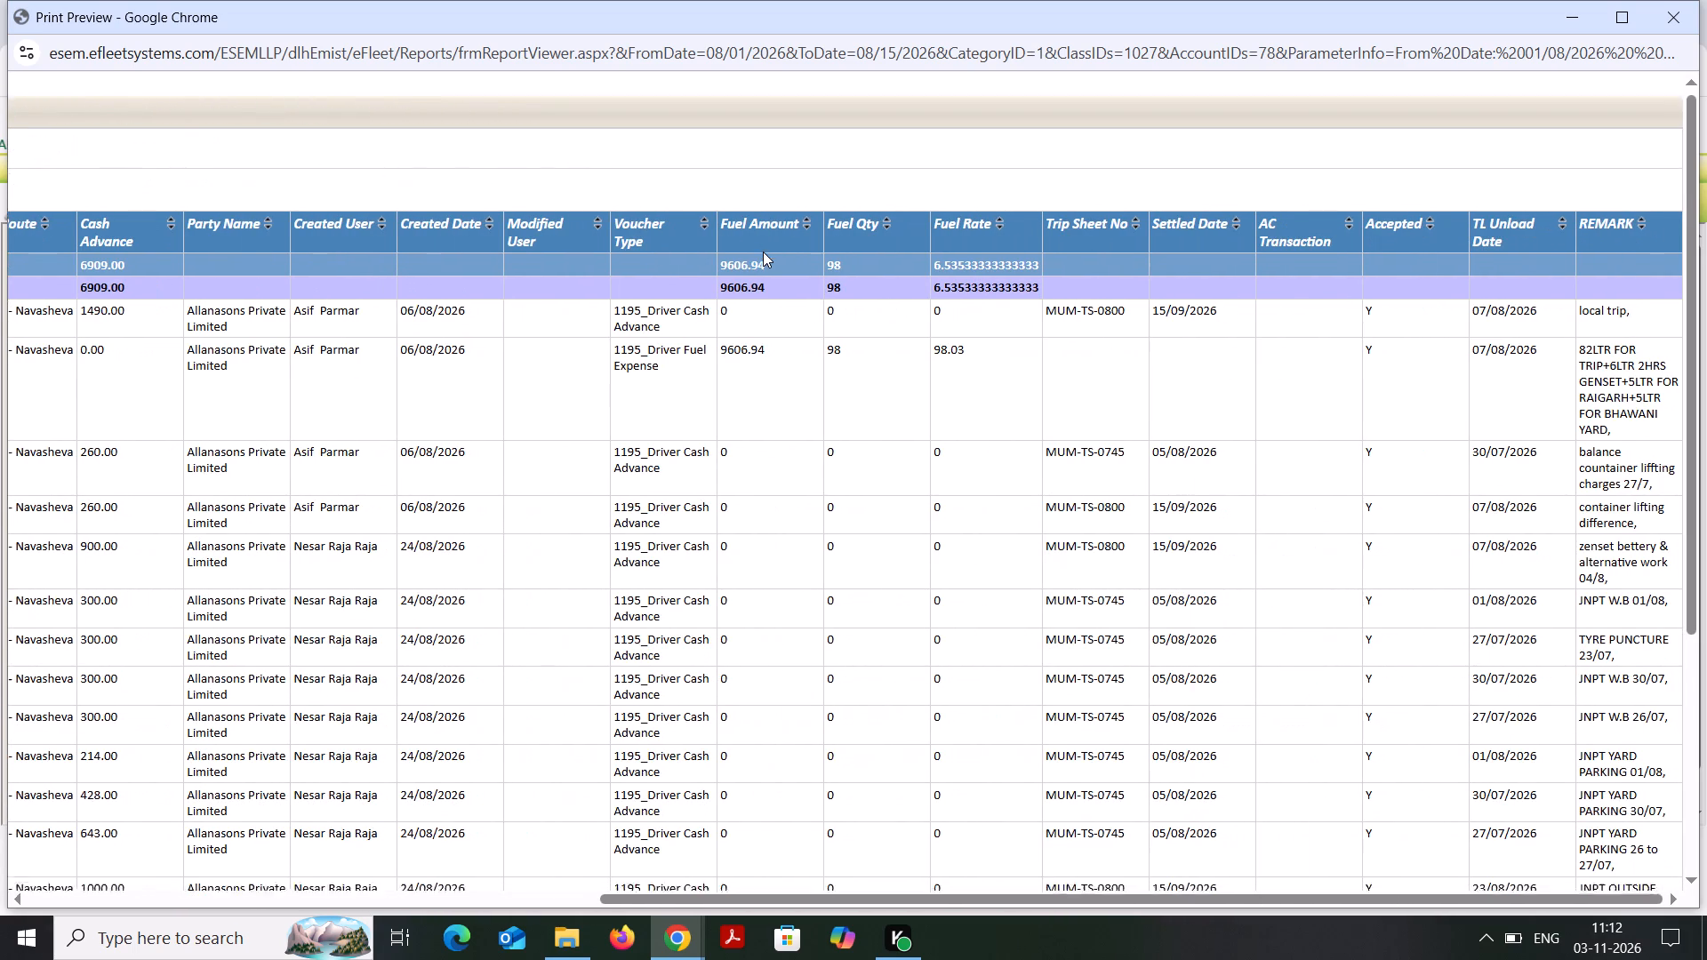
pyautogui.press('Down')
pyautogui.press('Down')
pyautogui.press('Down')
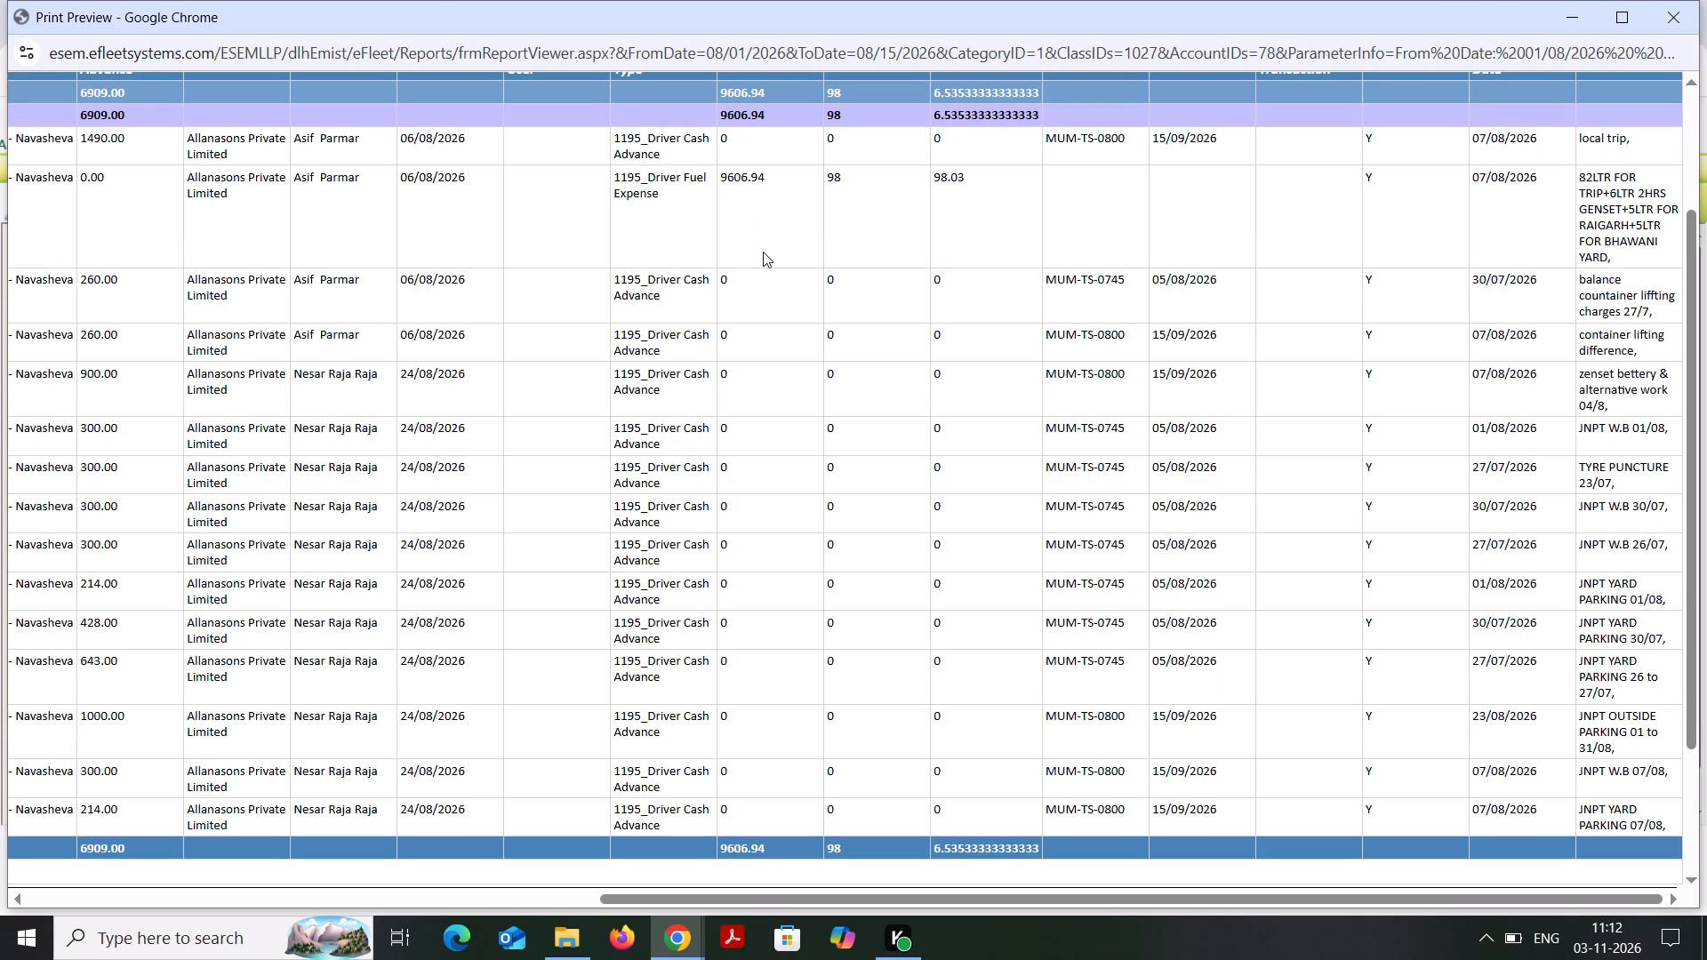
pyautogui.hotkey('alt', 'F4')
pyautogui.tripleClick(390, 256)
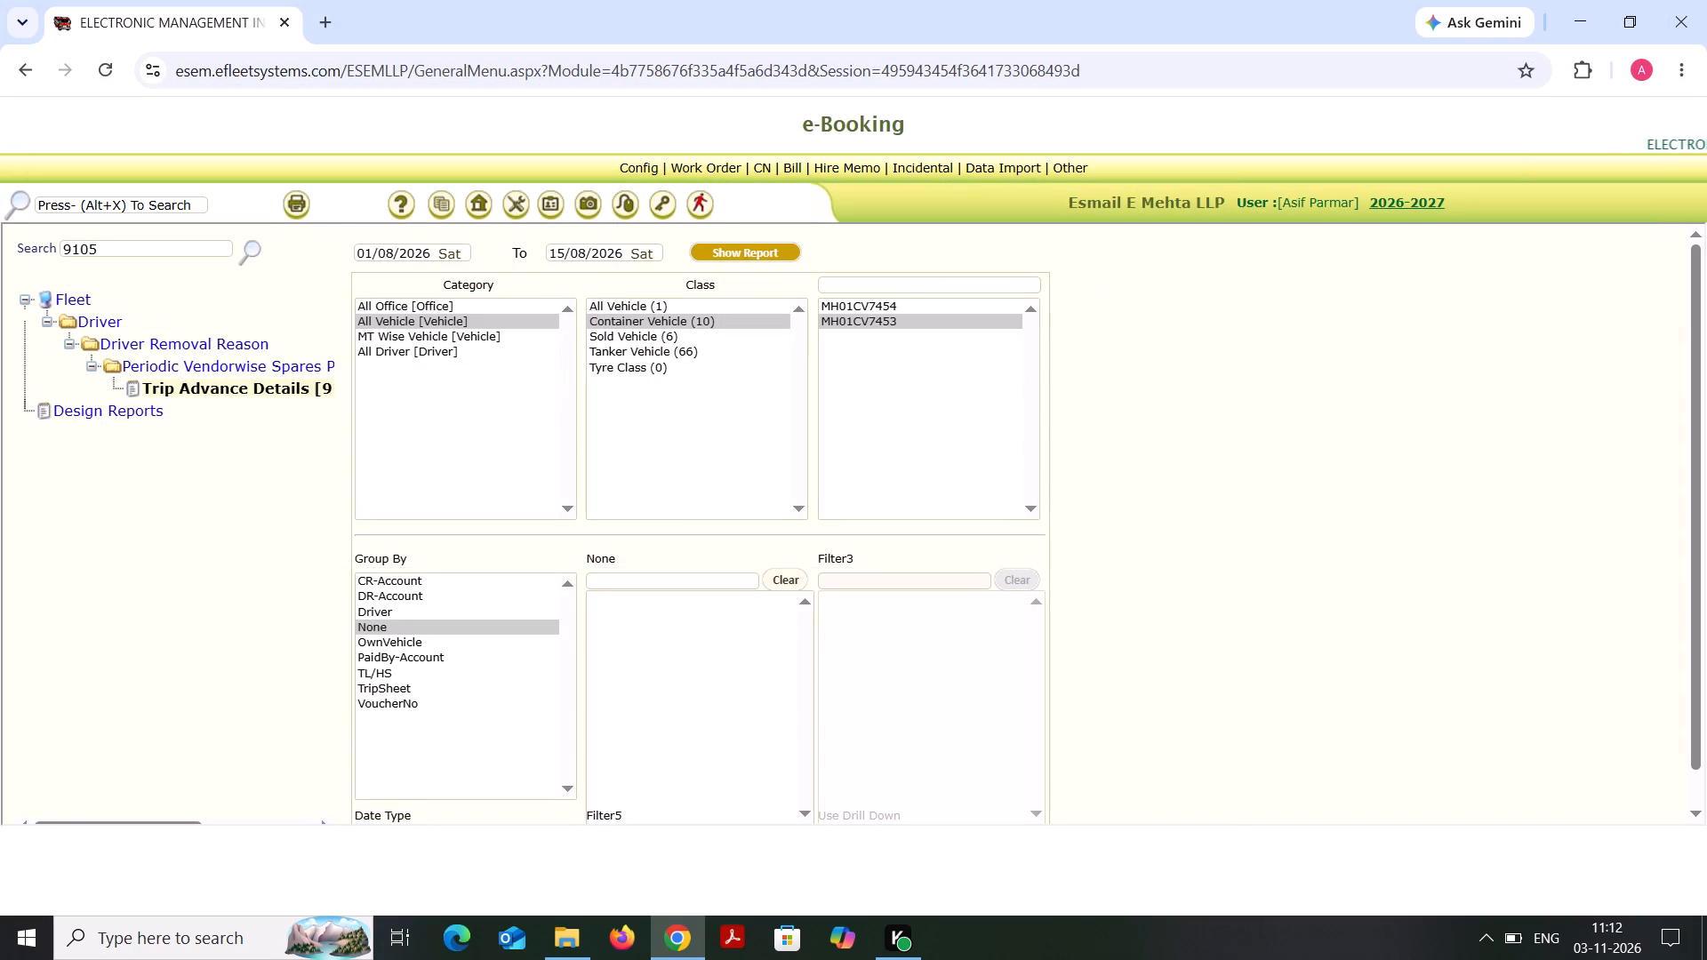
pyautogui.click(390, 256)
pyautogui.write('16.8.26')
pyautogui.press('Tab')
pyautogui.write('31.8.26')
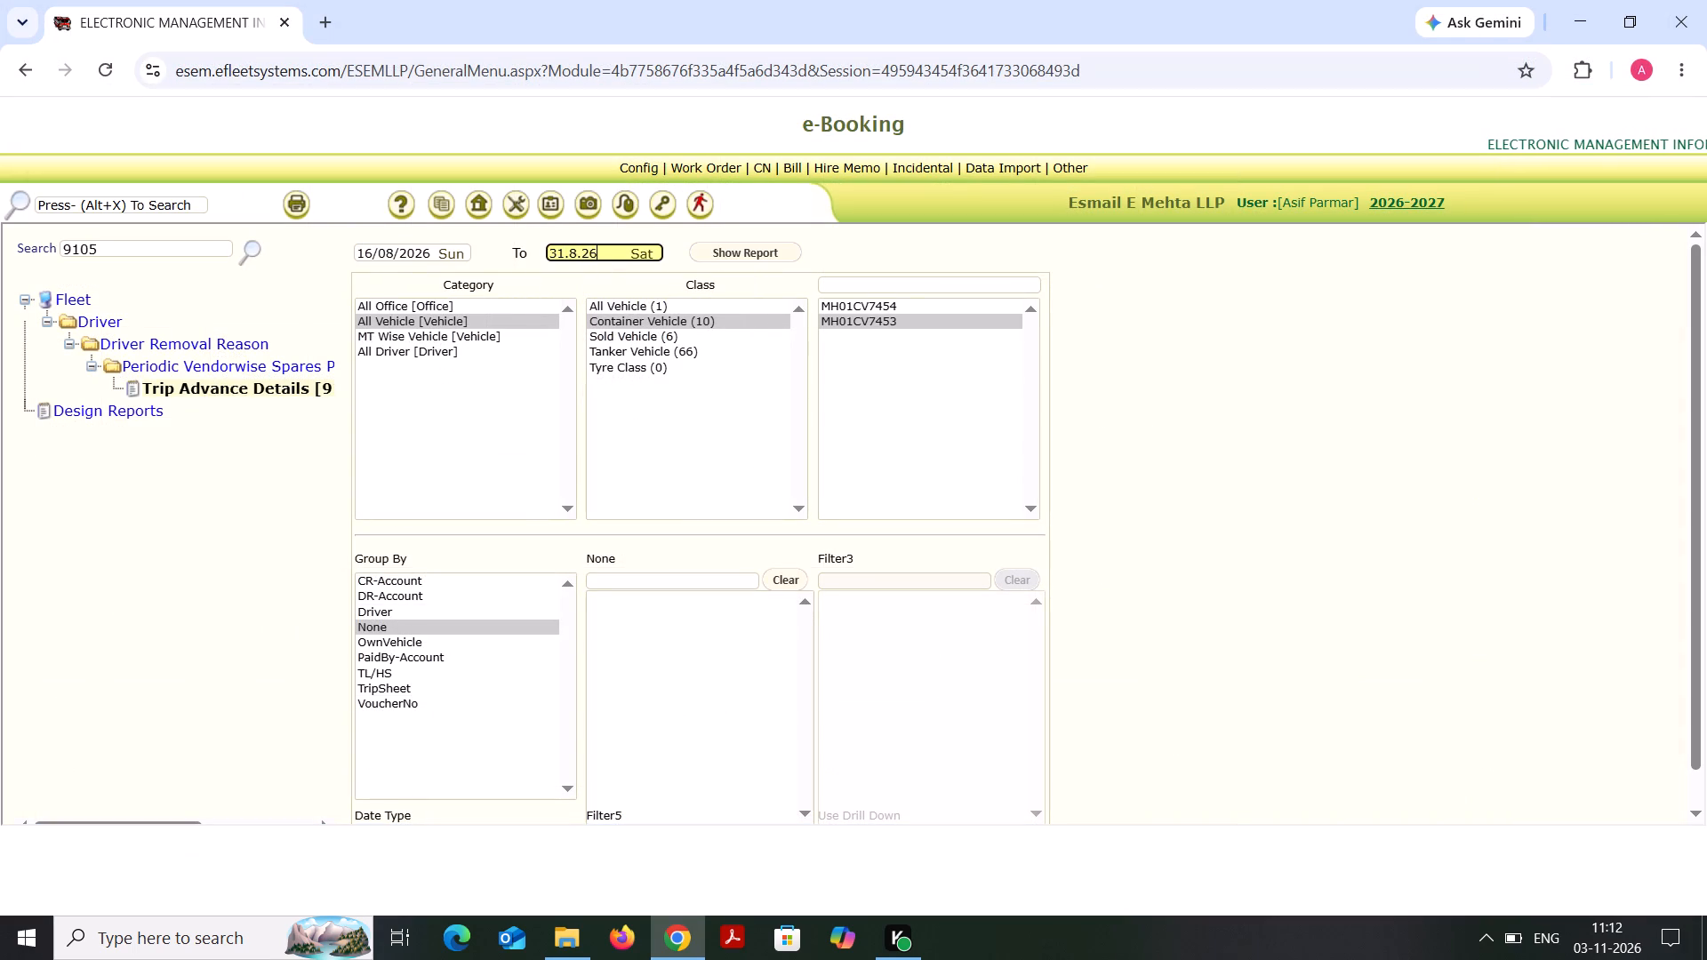
pyautogui.click(729, 255)
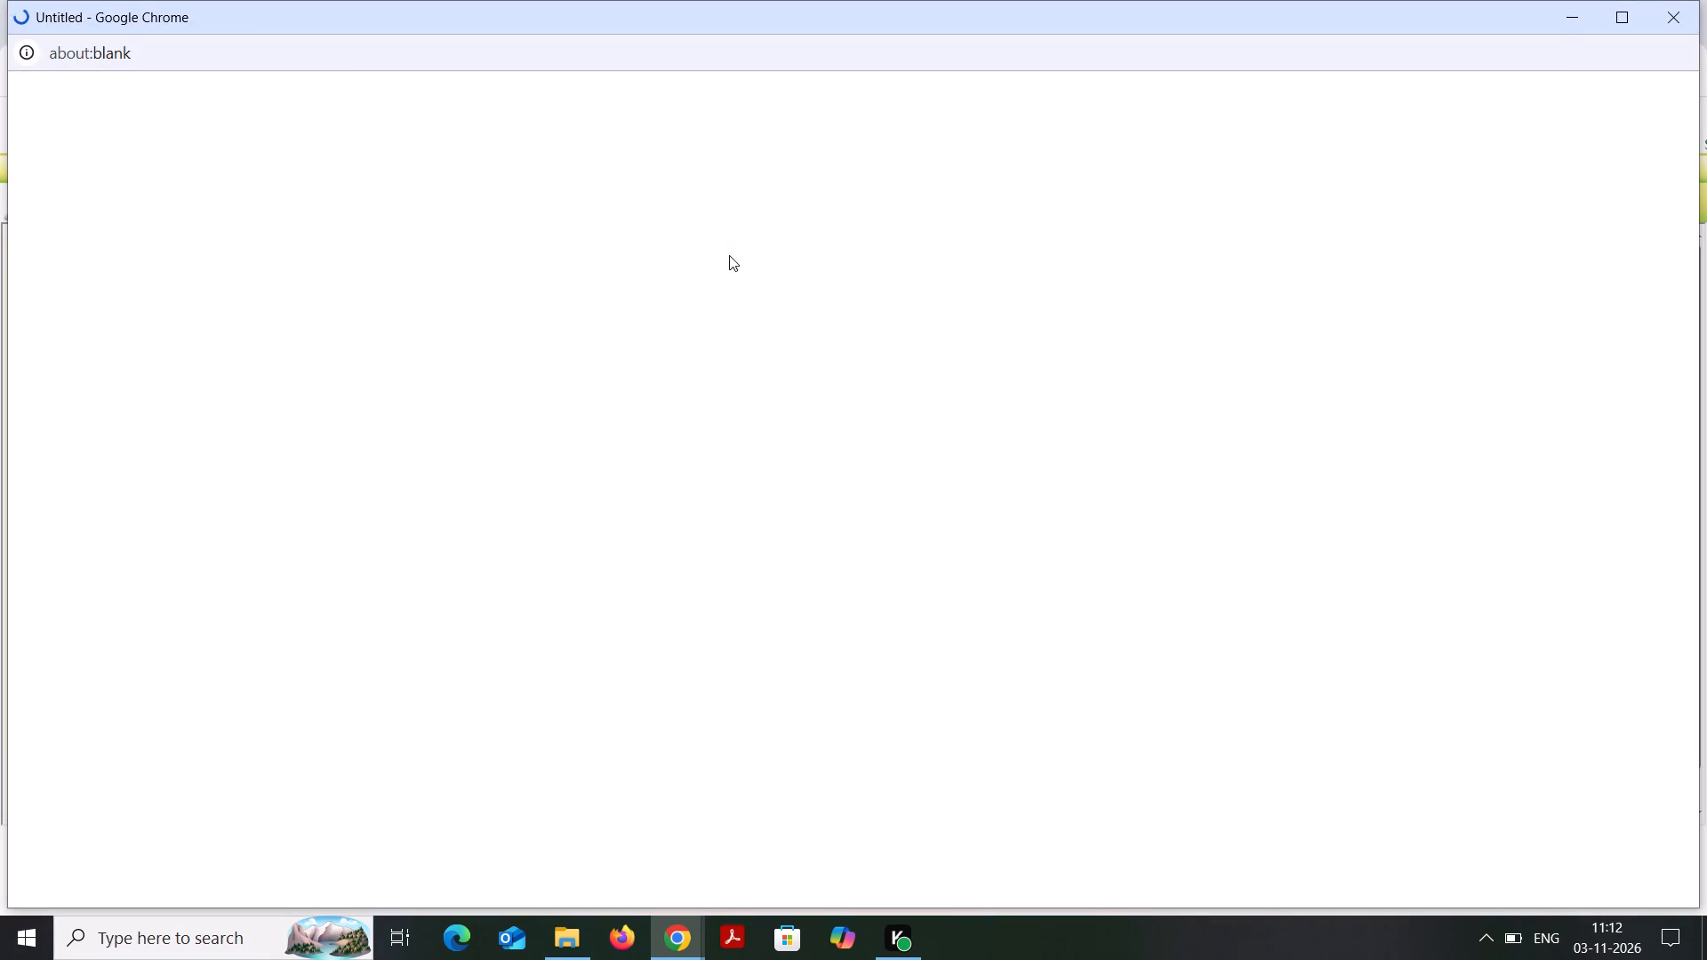
# Examine the 16–31 August report across to its remark column, down to the last row and back up, and close the preview.
pyautogui.press('Right')
pyautogui.press('Right')
pyautogui.press('Right')
pyautogui.press('Right')
pyautogui.press('Right')
pyautogui.press('Right')
pyautogui.press('Right')
pyautogui.press('Right')
pyautogui.press('Right')
pyautogui.press('Right')
pyautogui.press('Right')
pyautogui.press('Right')
pyautogui.press('Right')
pyautogui.press('Right')
pyautogui.press('Right')
pyautogui.press('Right')
pyautogui.press('Right')
pyautogui.press('Right')
pyautogui.press('Right')
pyautogui.press('Right')
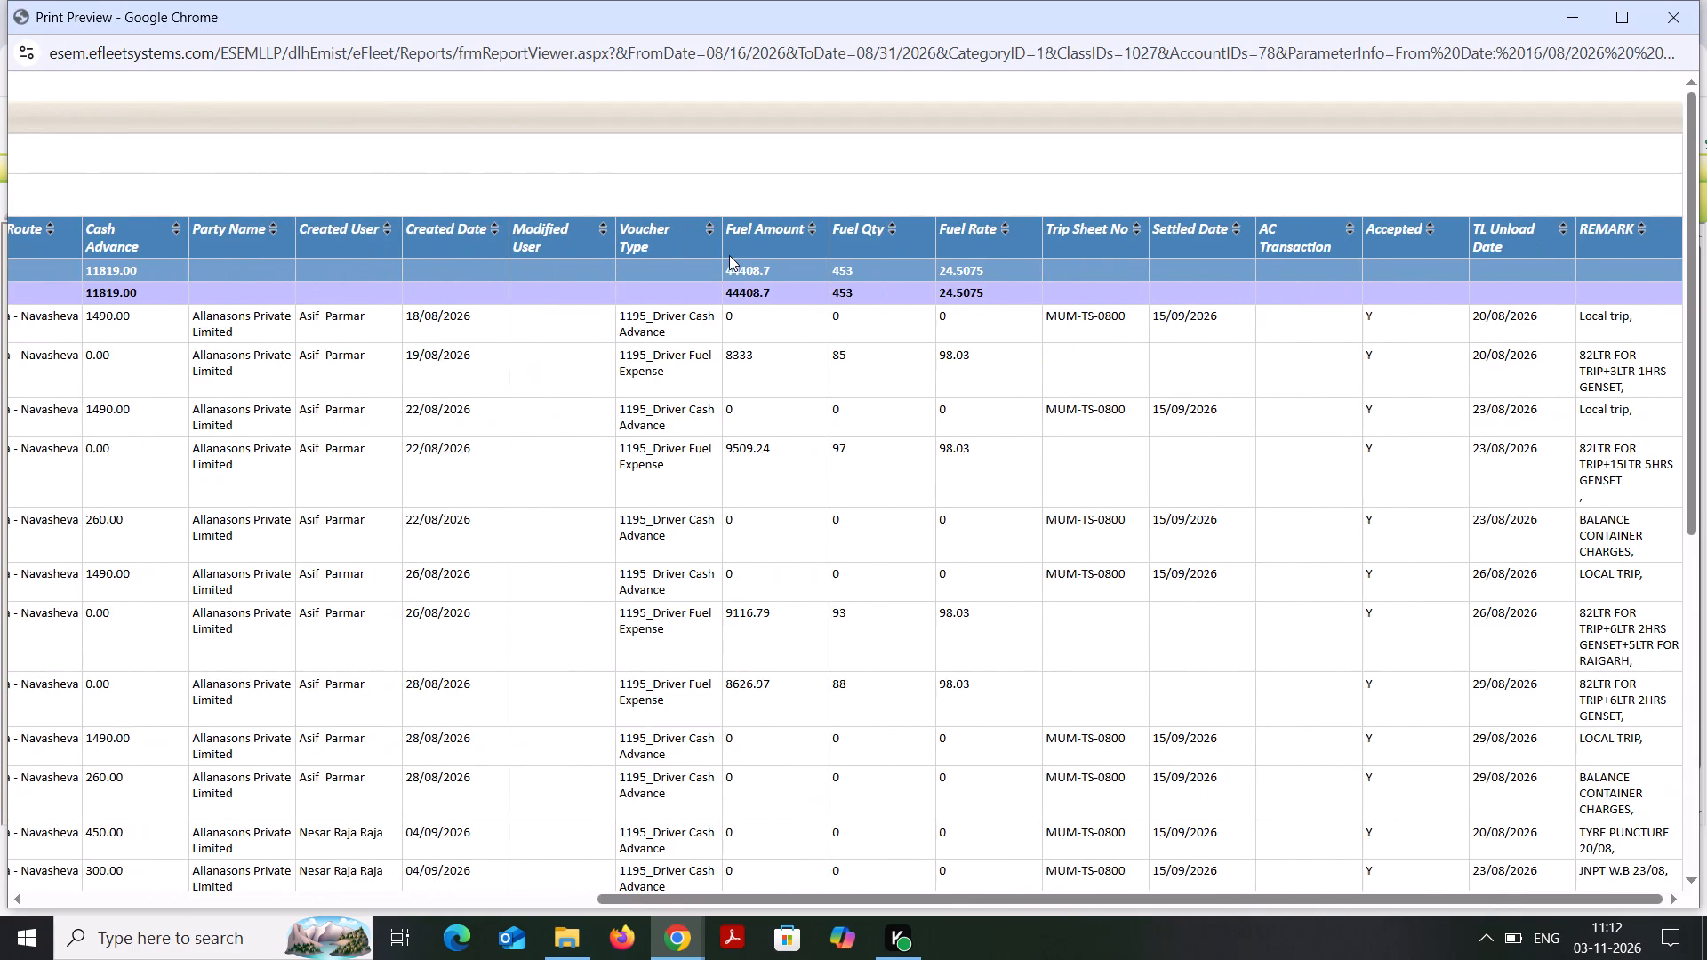
pyautogui.press('Down')
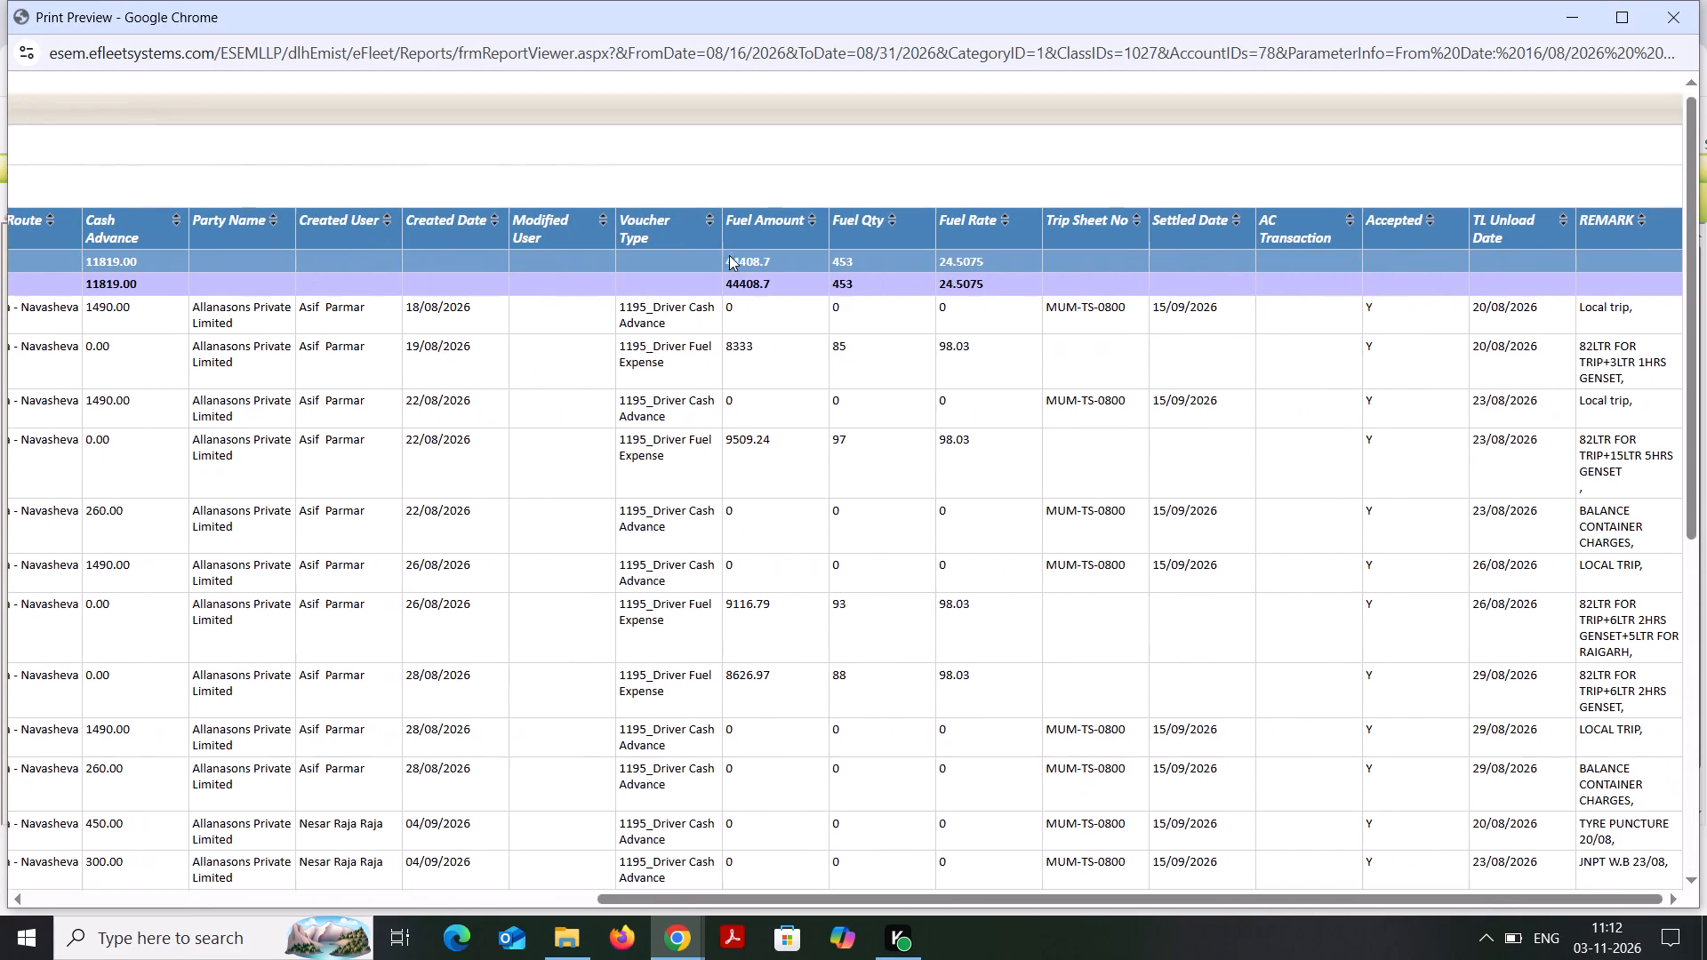
pyautogui.press('Down')
pyautogui.press('Down')
pyautogui.press('Down')
pyautogui.press('Down')
pyautogui.press('Down')
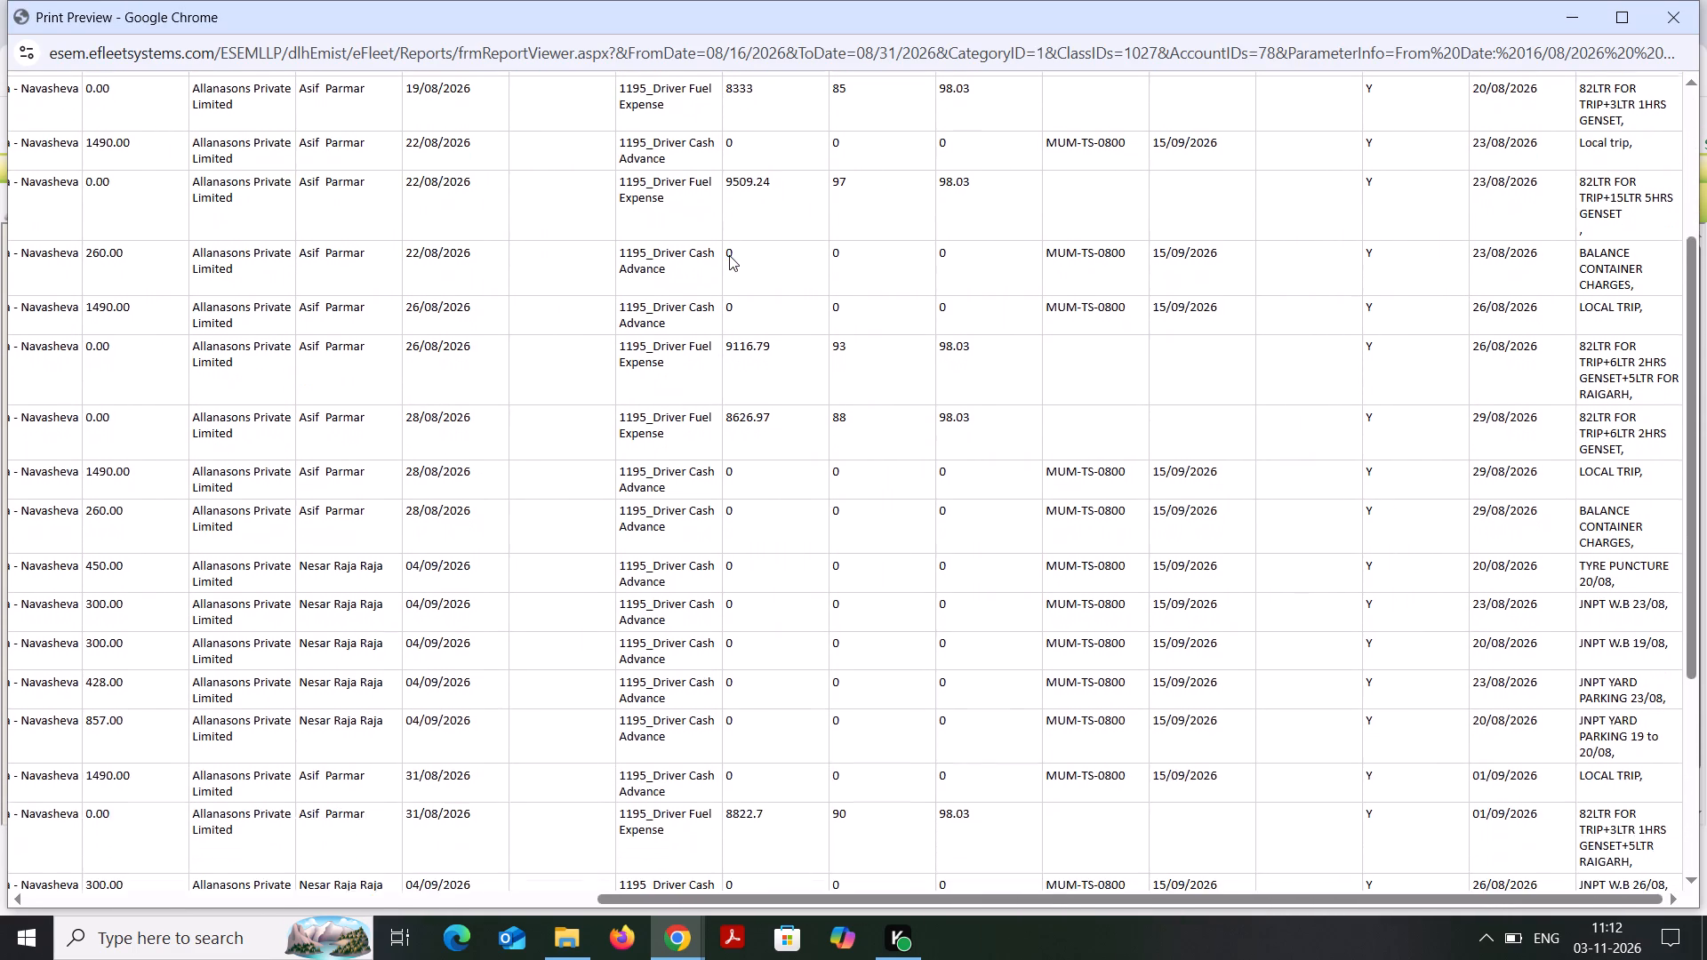
pyautogui.press('Down')
pyautogui.press('Down')
pyautogui.press('Down')
pyautogui.press('Down')
pyautogui.press('Up')
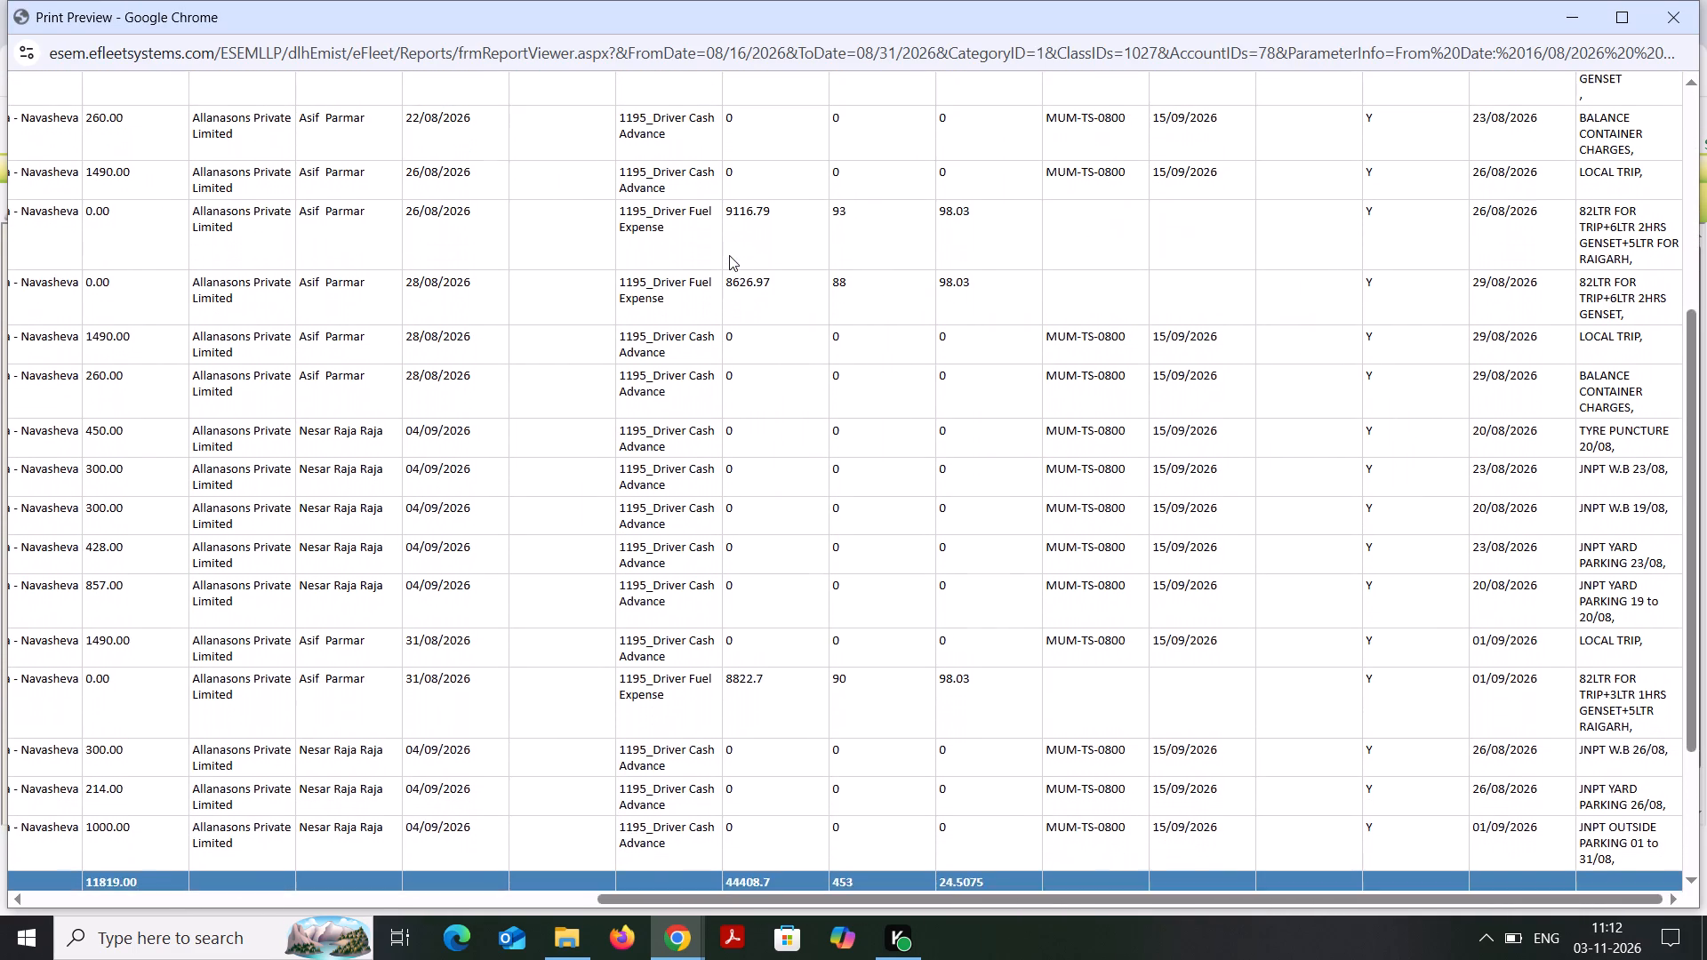
pyautogui.press('Up')
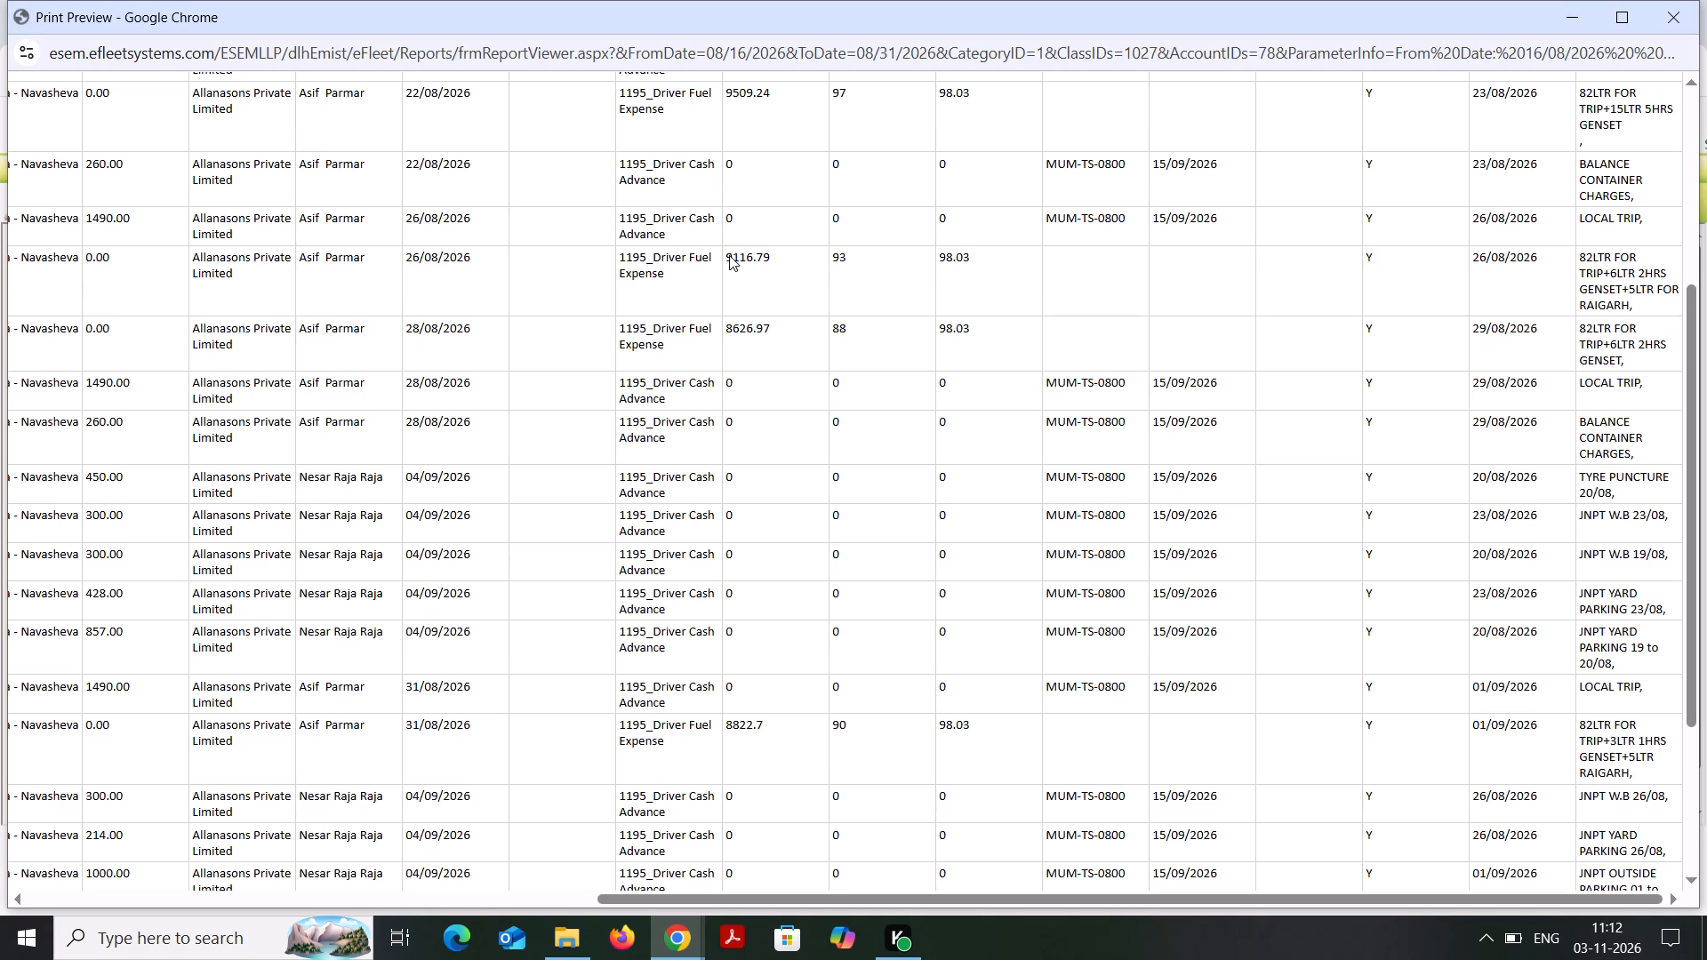
pyautogui.press('Up')
pyautogui.press('Up')
pyautogui.press('Up')
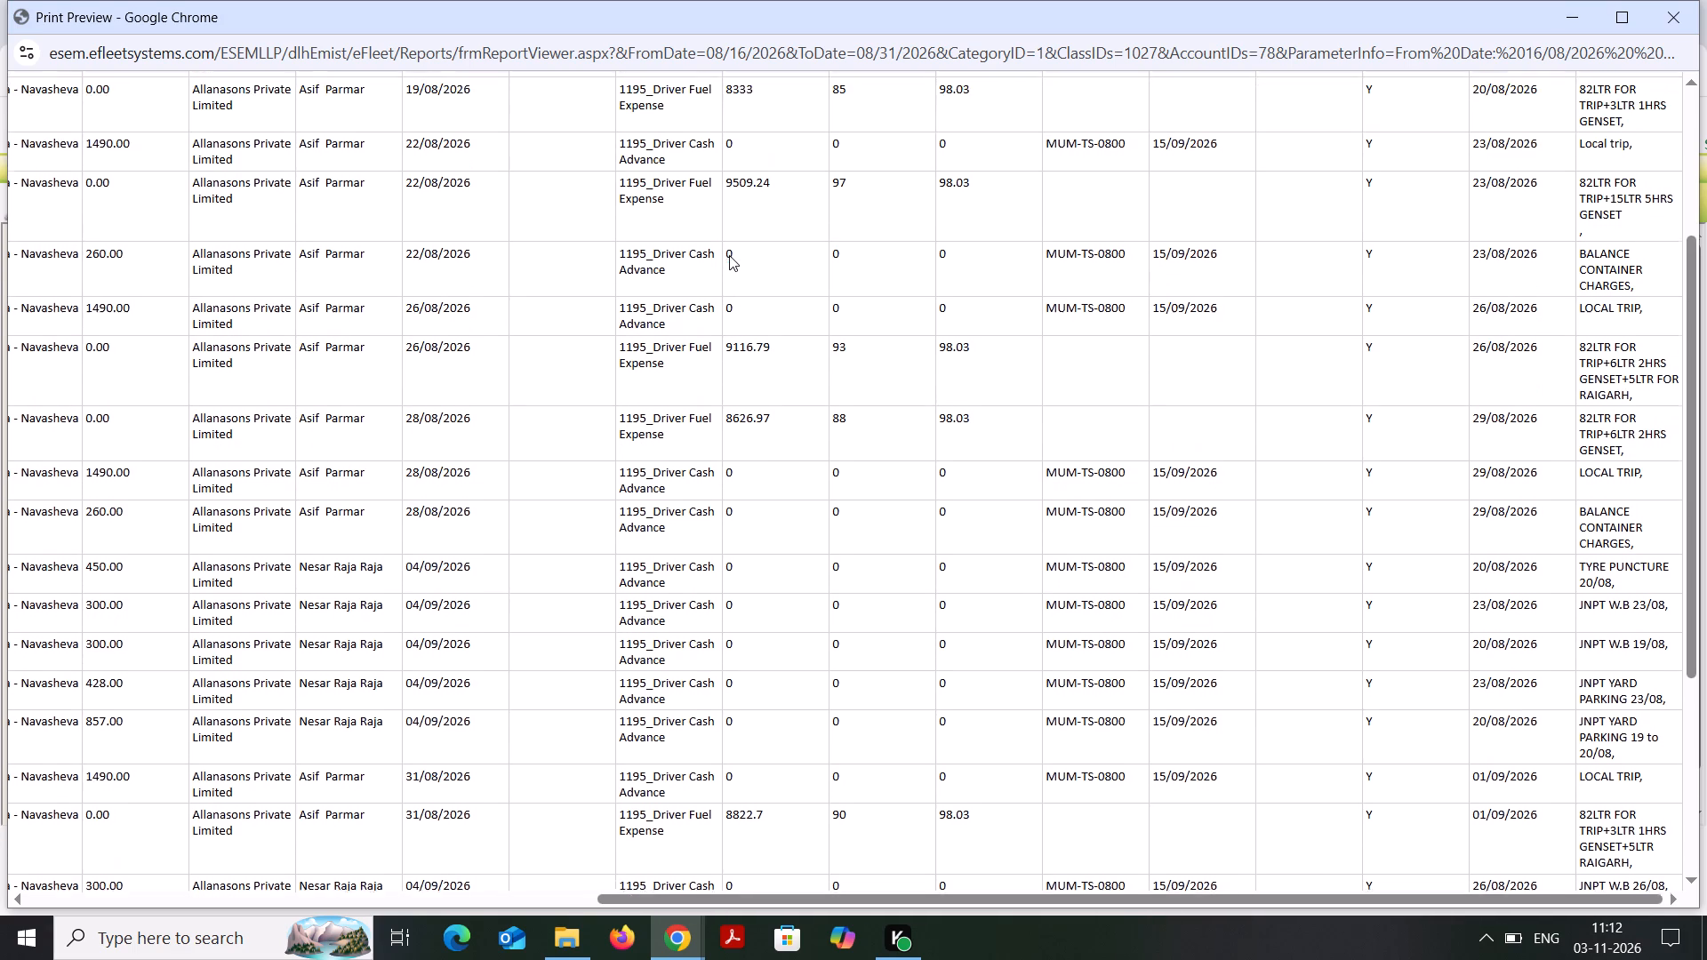
pyautogui.press('Up')
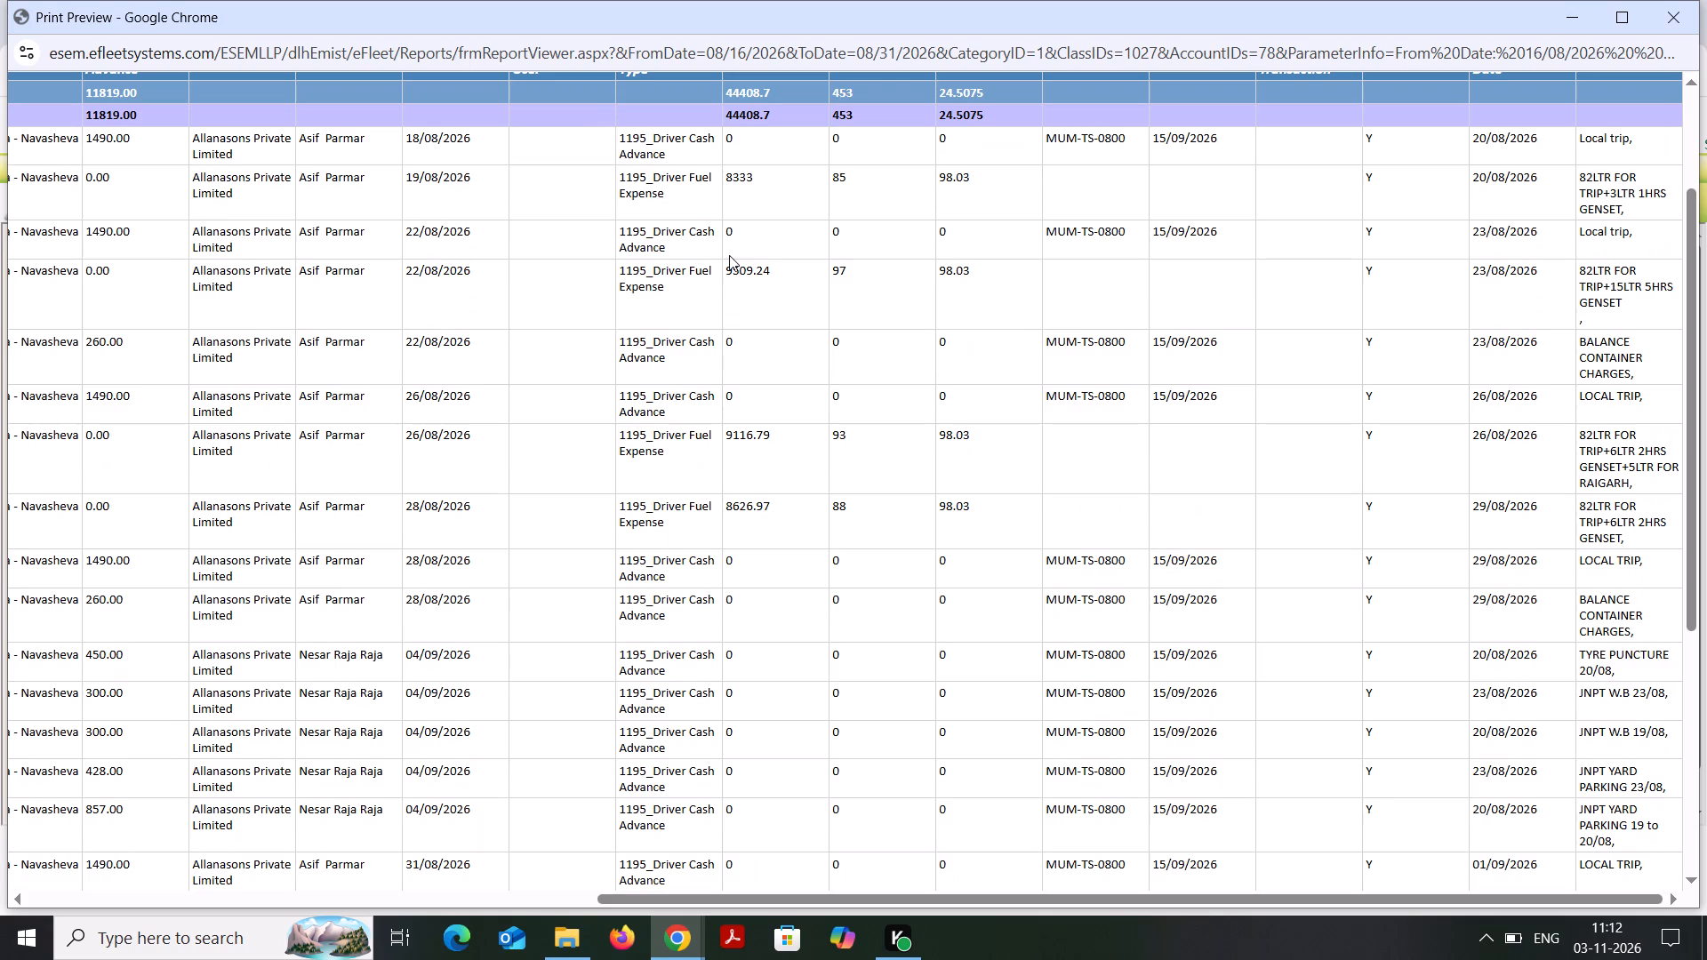
pyautogui.click(1692, 10)
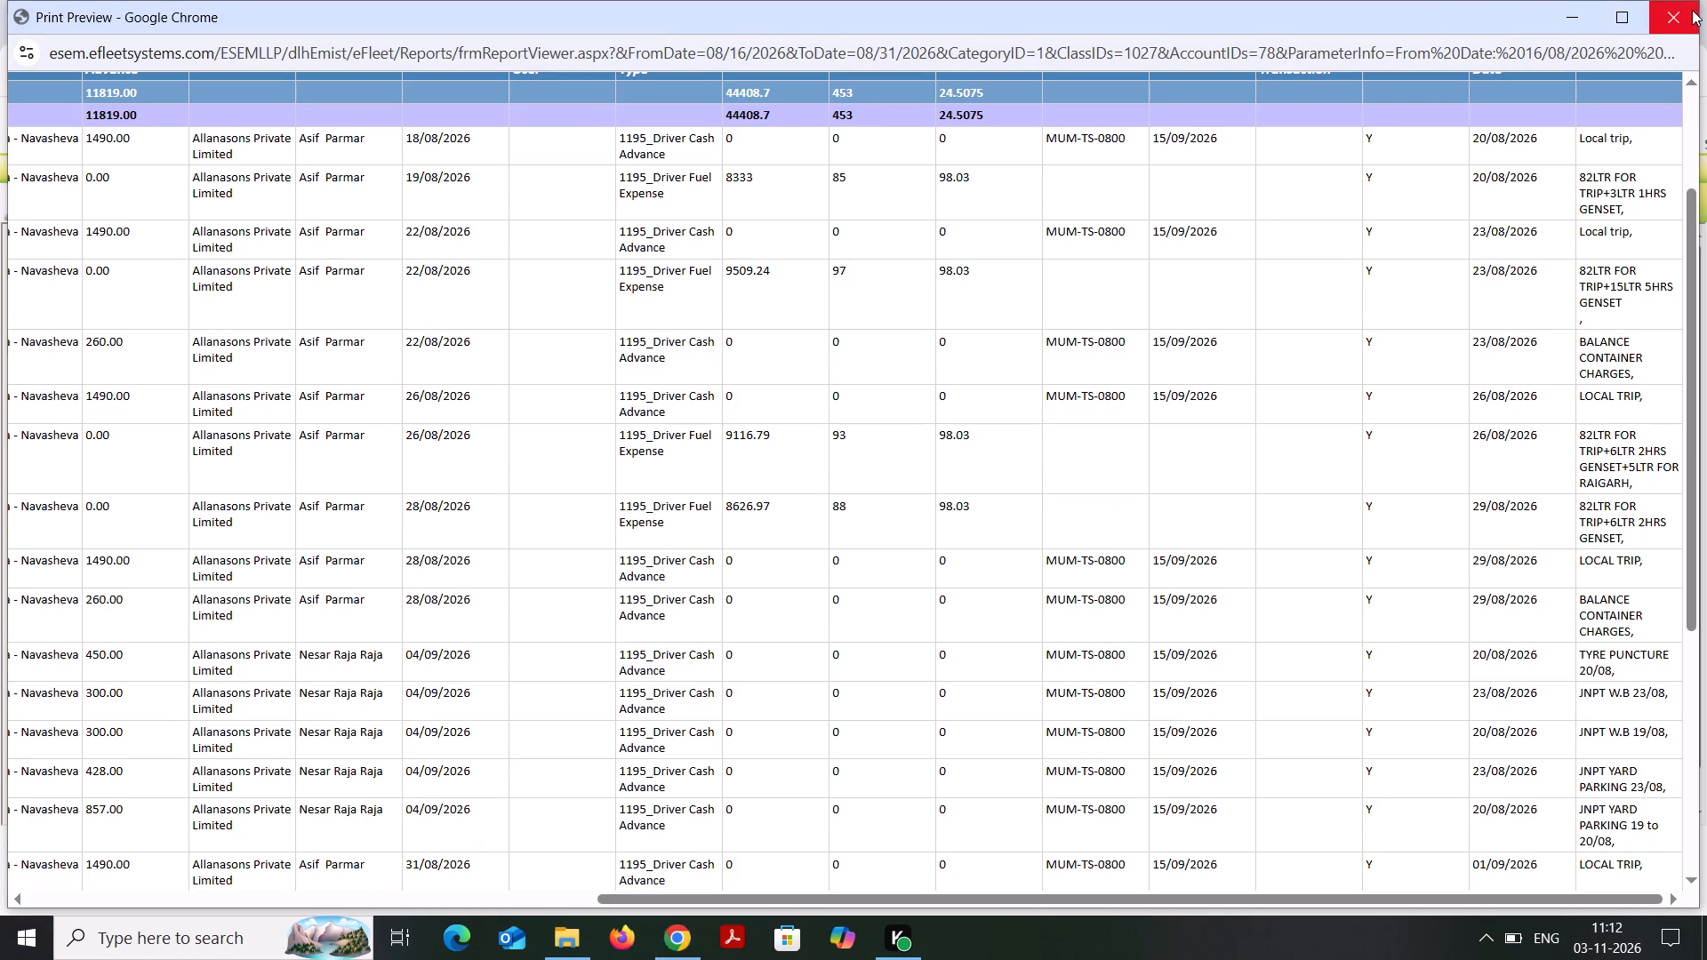
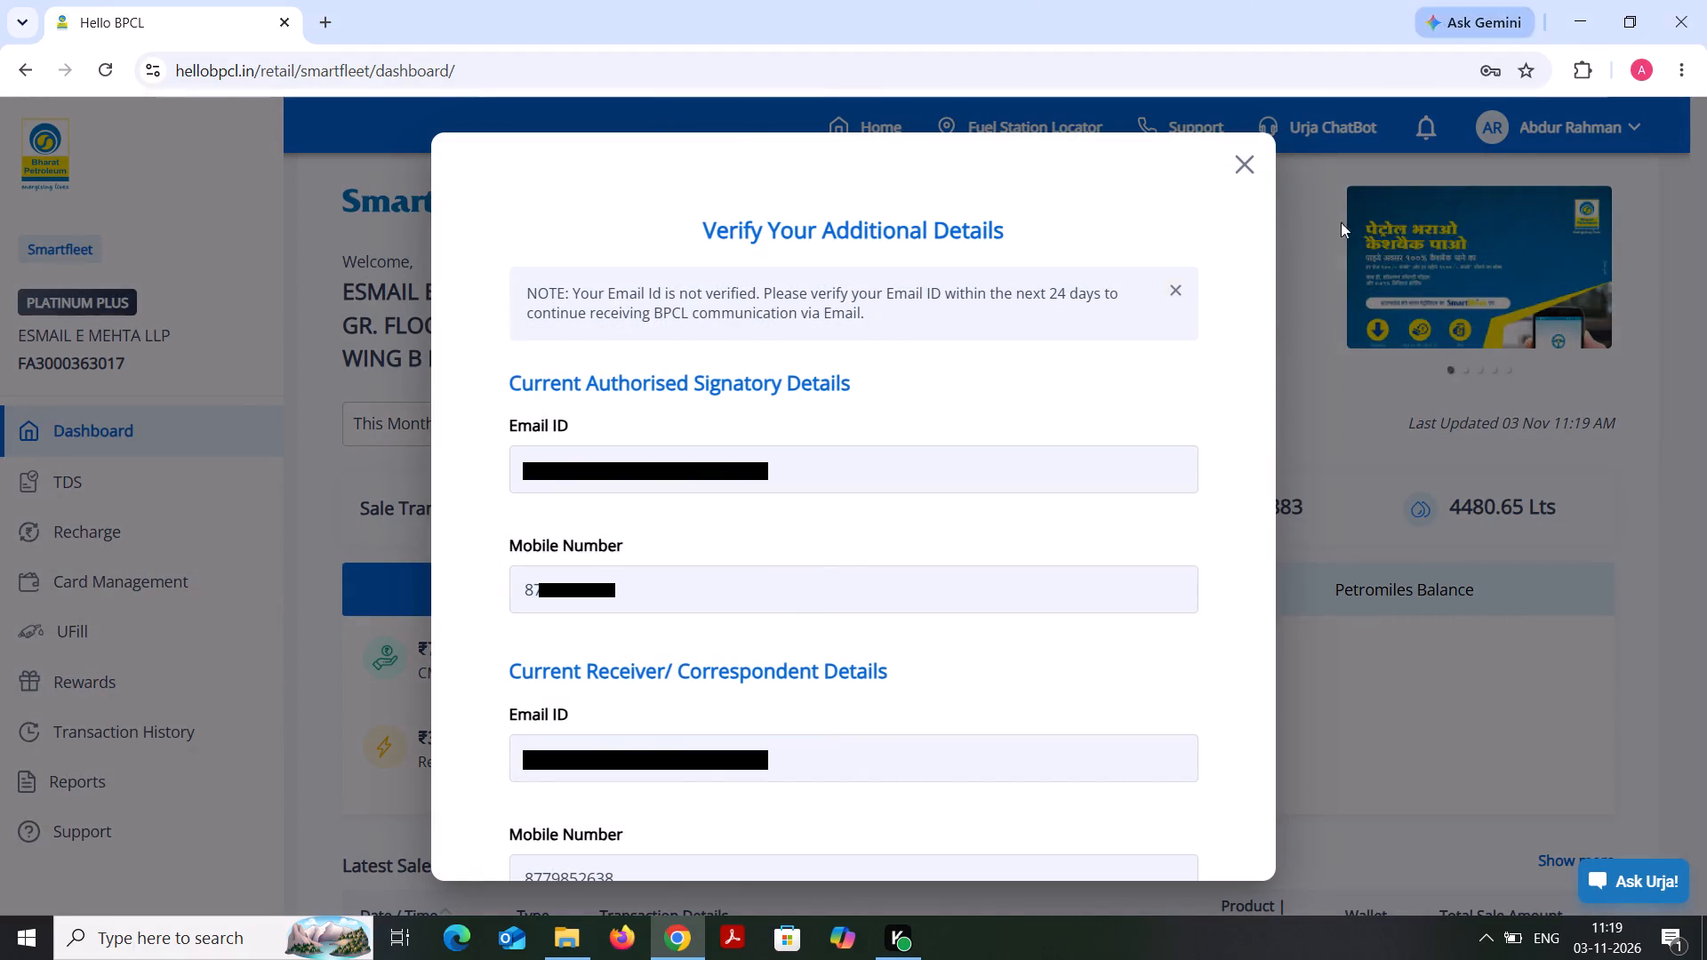
# Dismiss the additional details verification and download the SmartFleet Sale Transaction History report from 02/11/2026 to 02/11/2026 as Excel (.xlsx).
pyautogui.click(1248, 156)
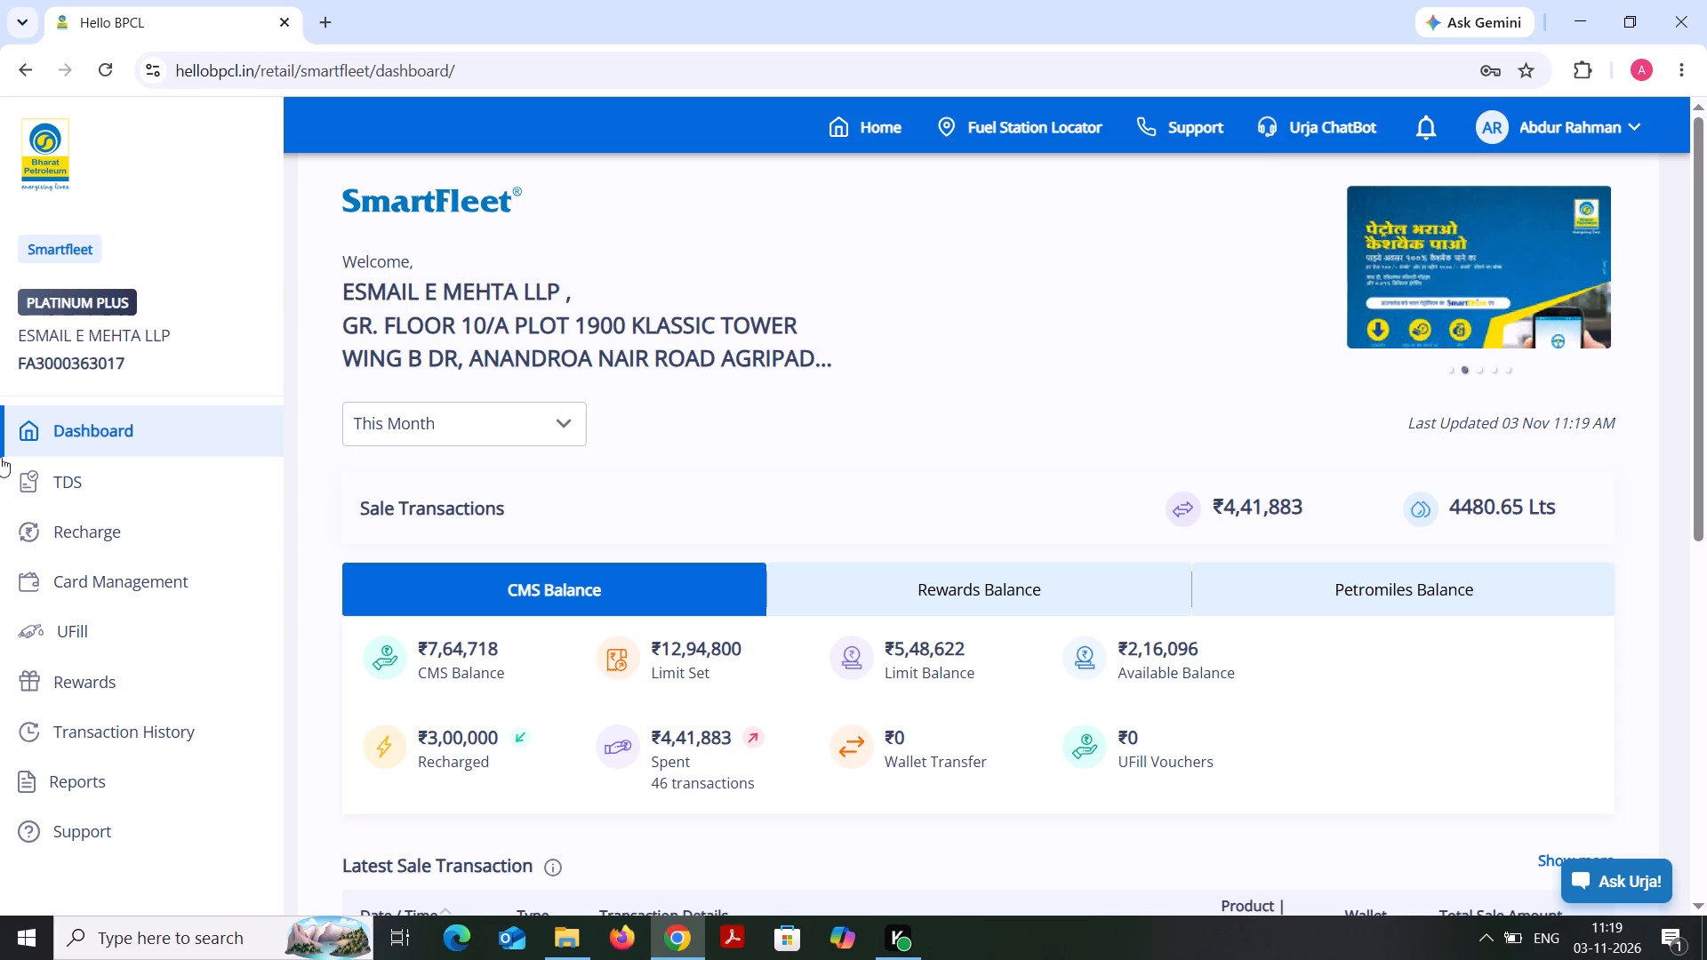
pyautogui.click(53, 796)
pyautogui.scroll(-8, 1706, 540)
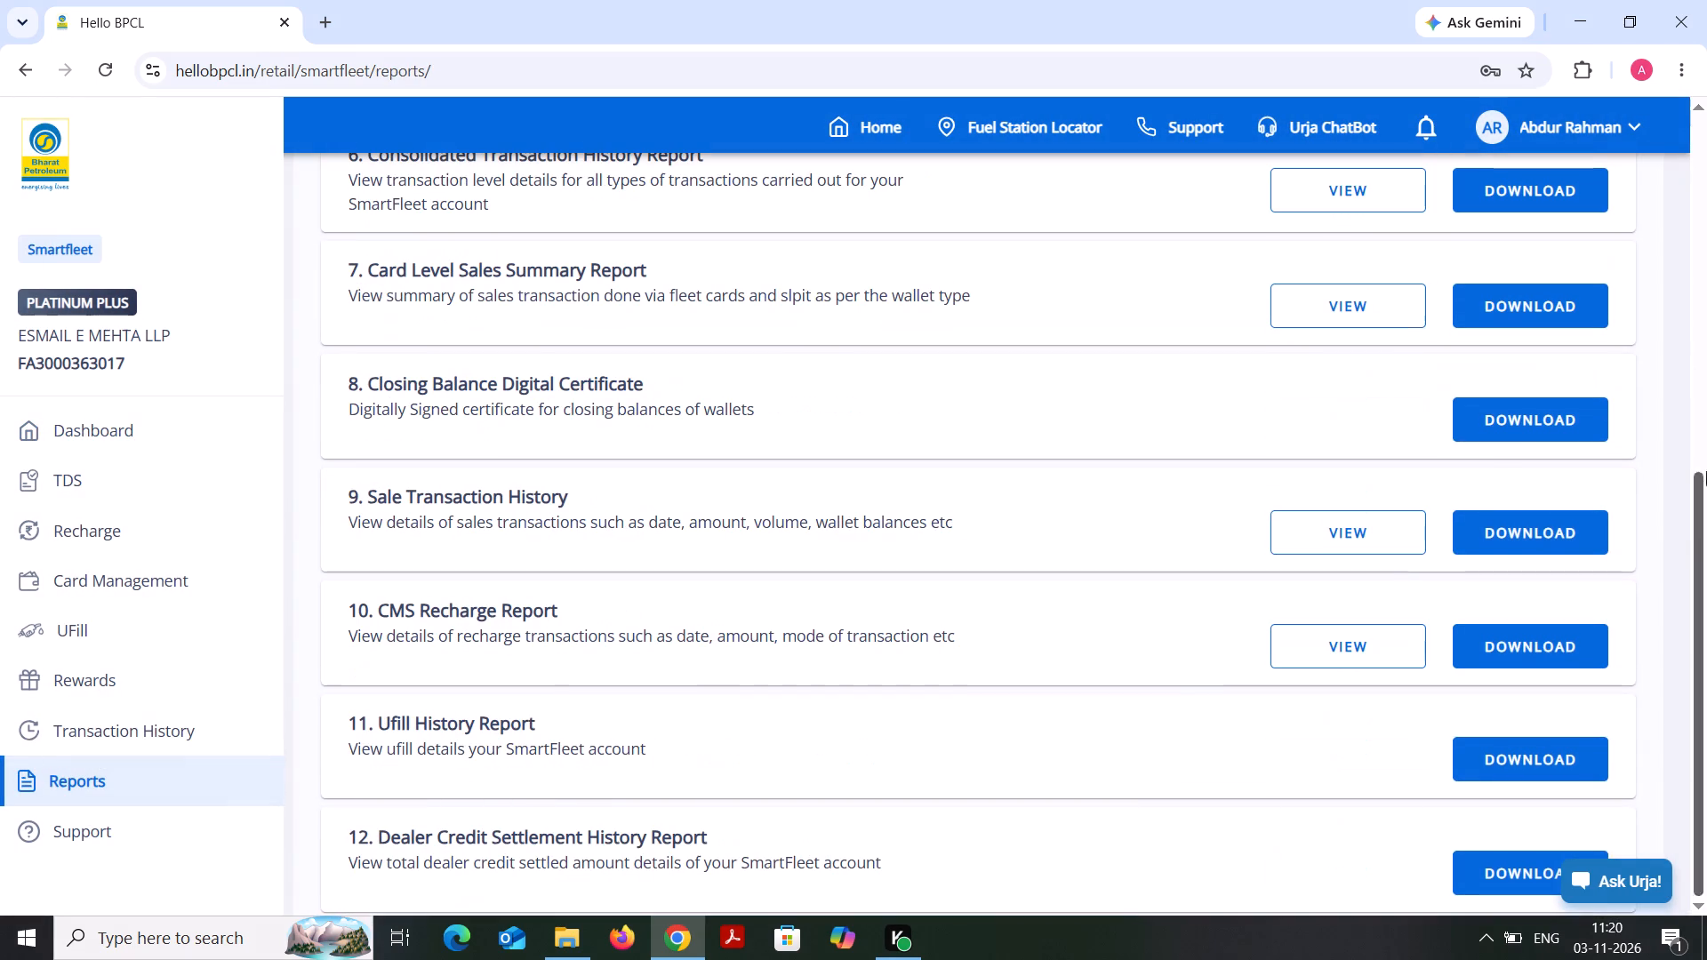
pyautogui.scroll(-6, 1706, 471)
pyautogui.click(1487, 537)
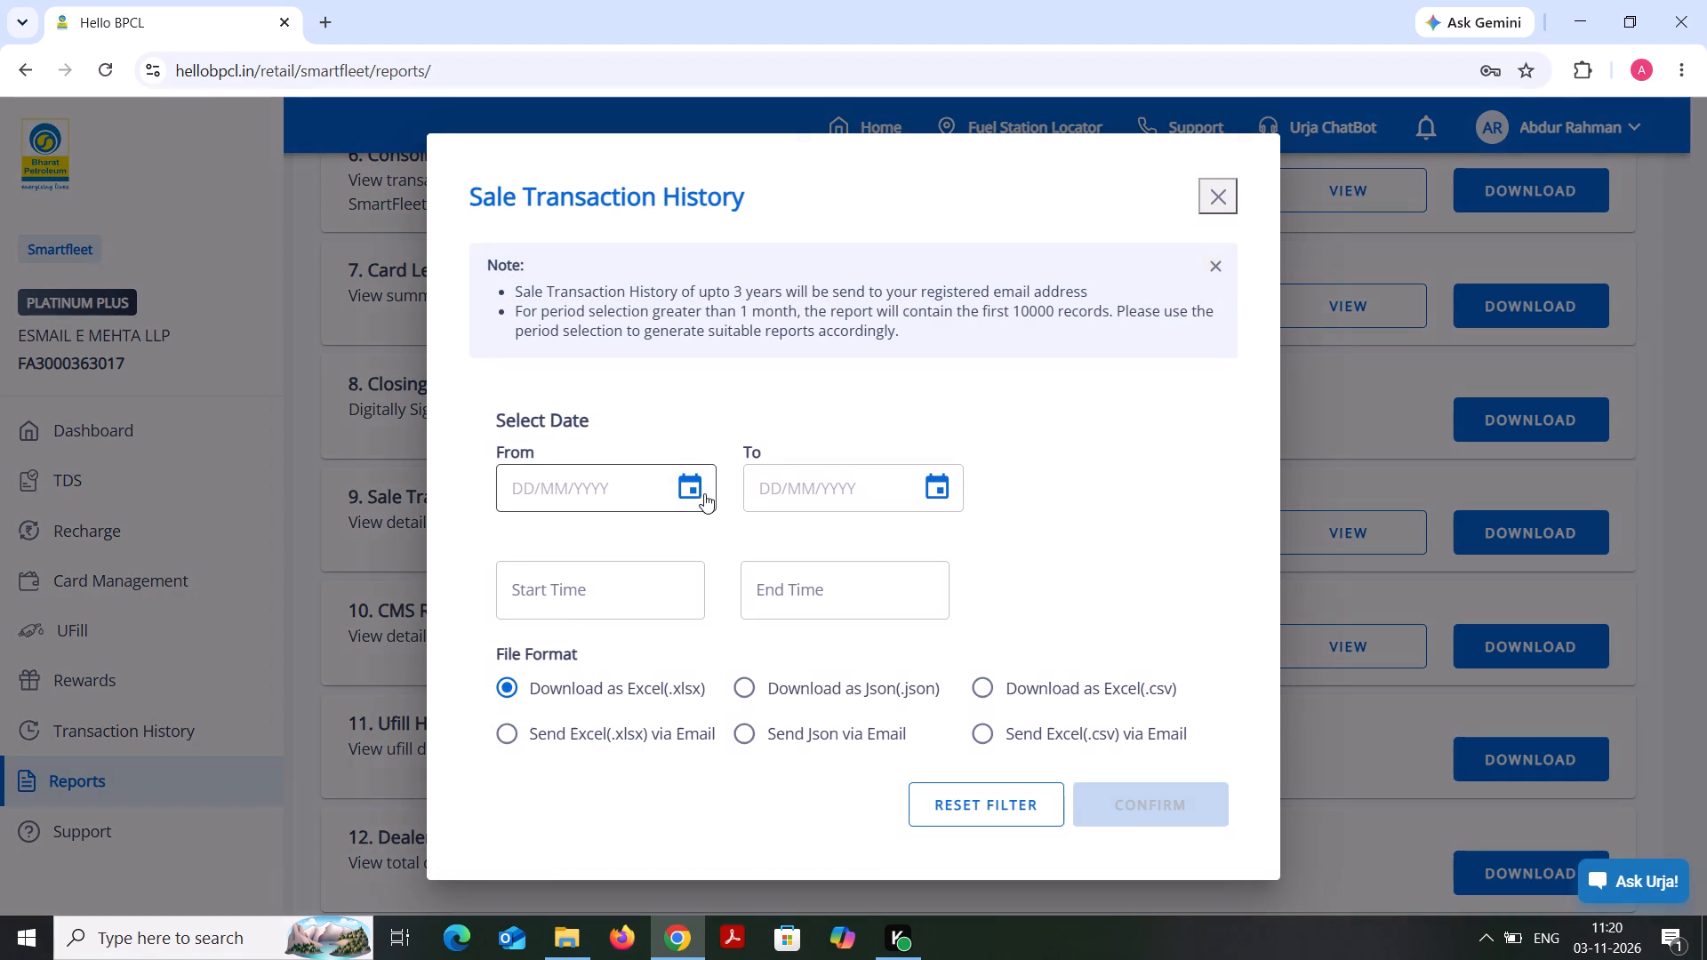
pyautogui.click(689, 476)
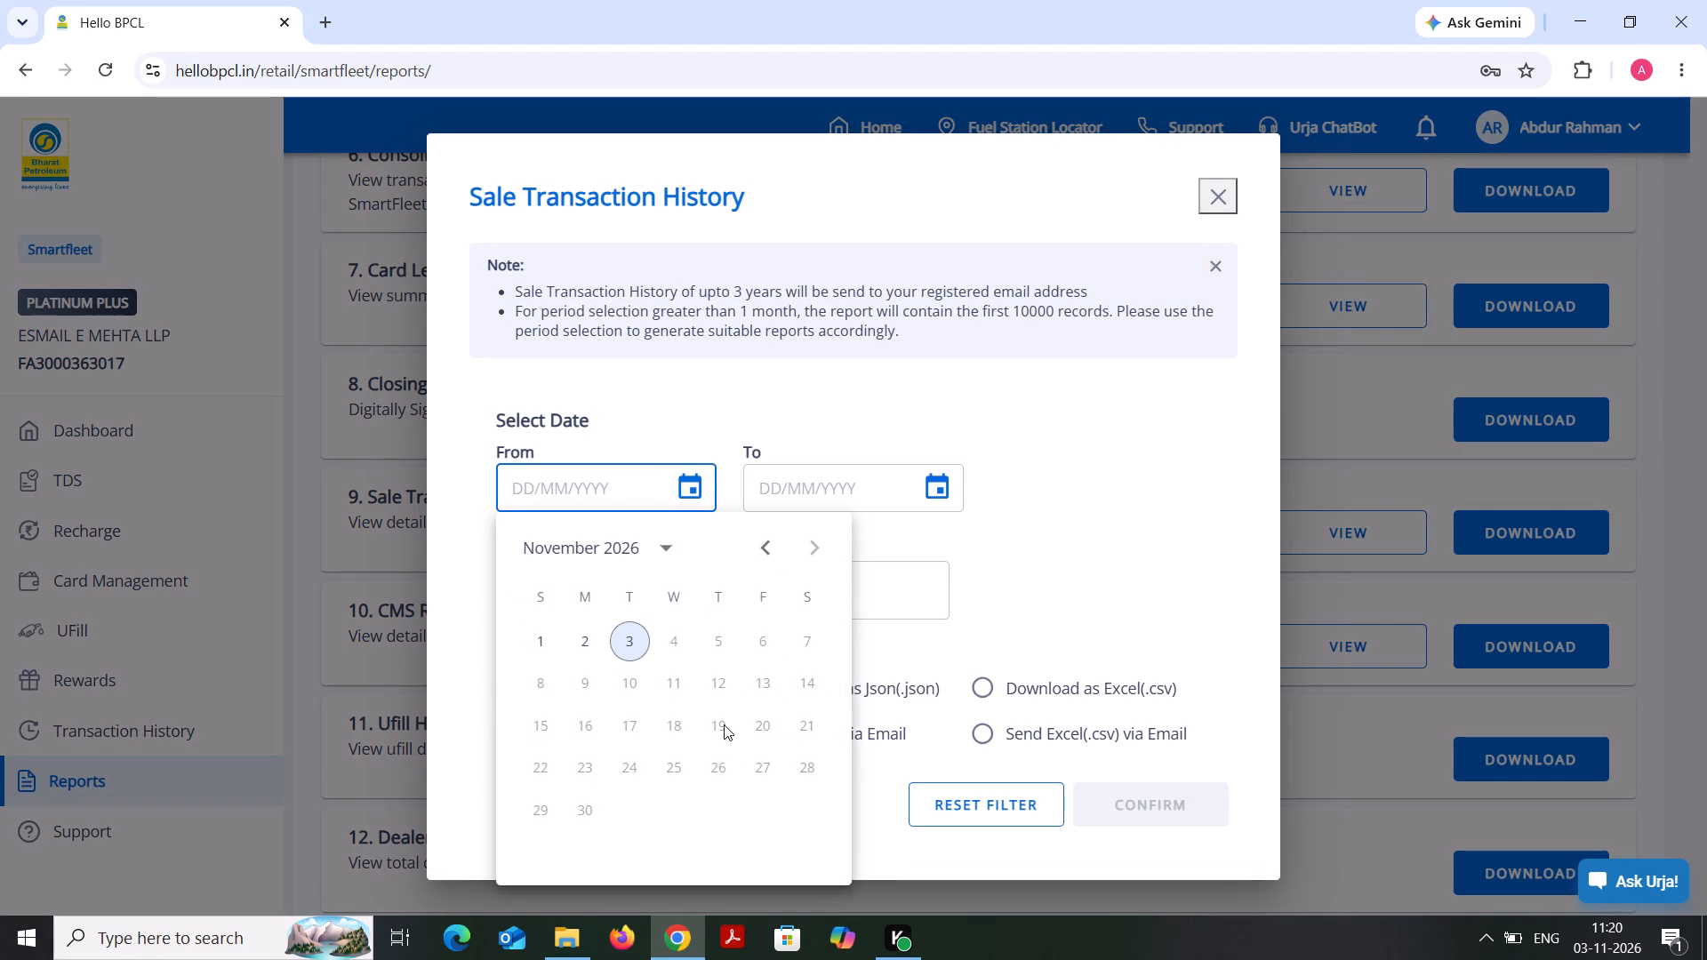
pyautogui.click(589, 637)
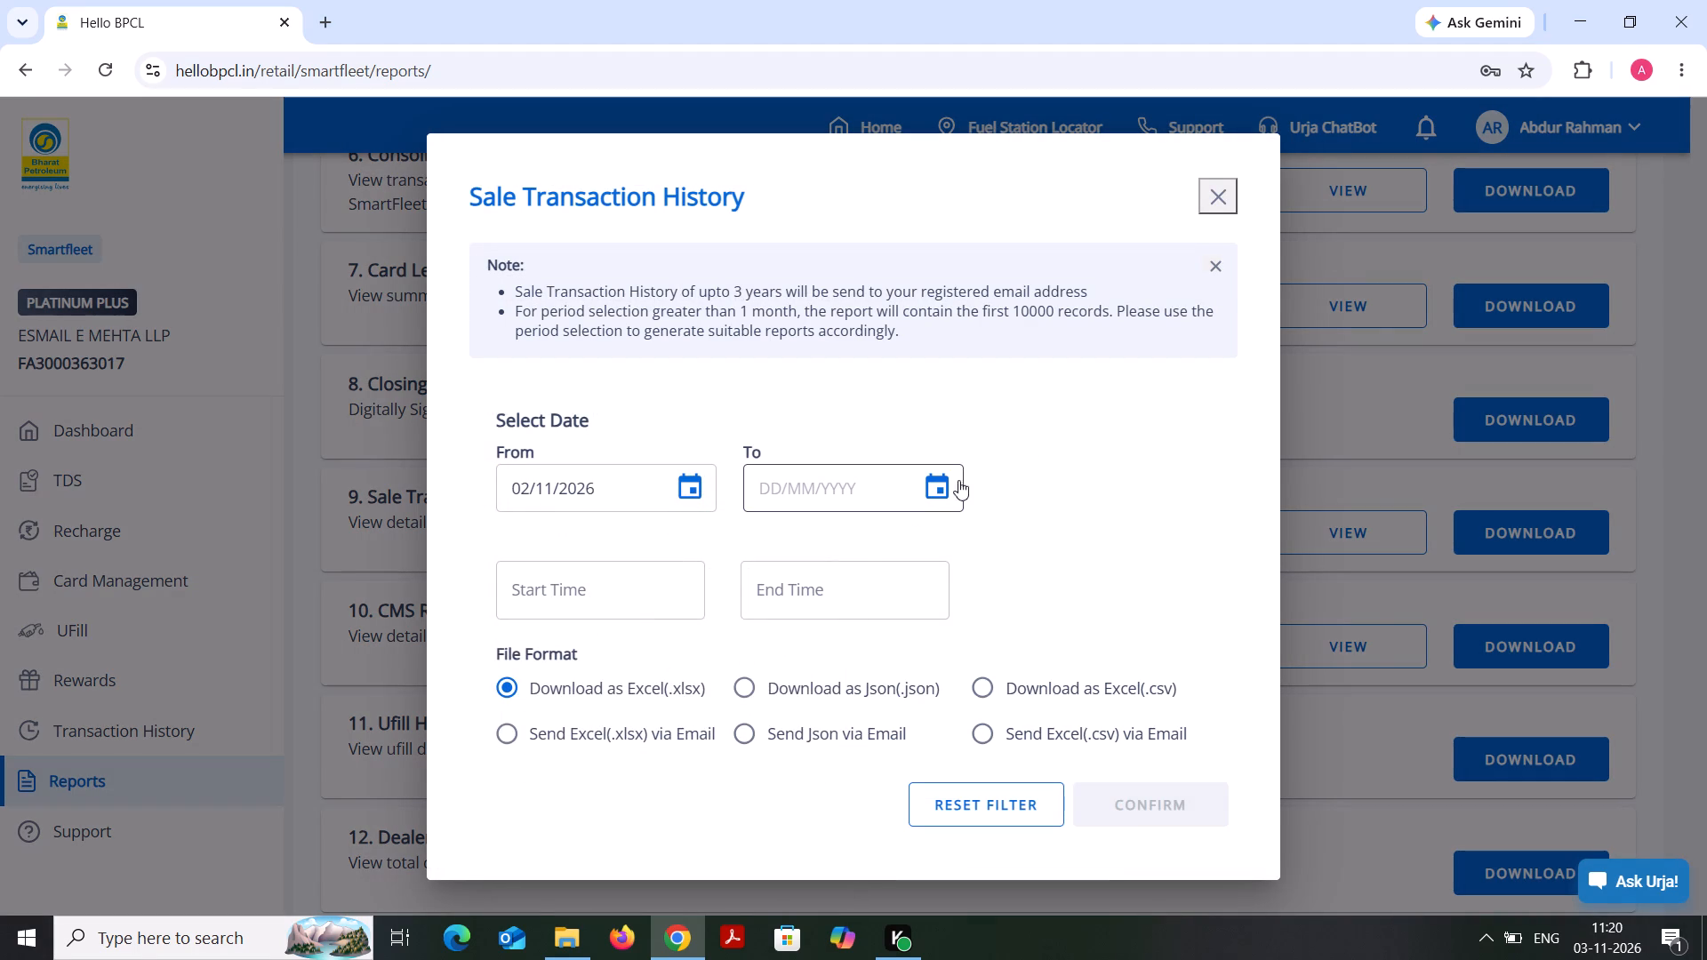
pyautogui.click(940, 483)
pyautogui.click(837, 637)
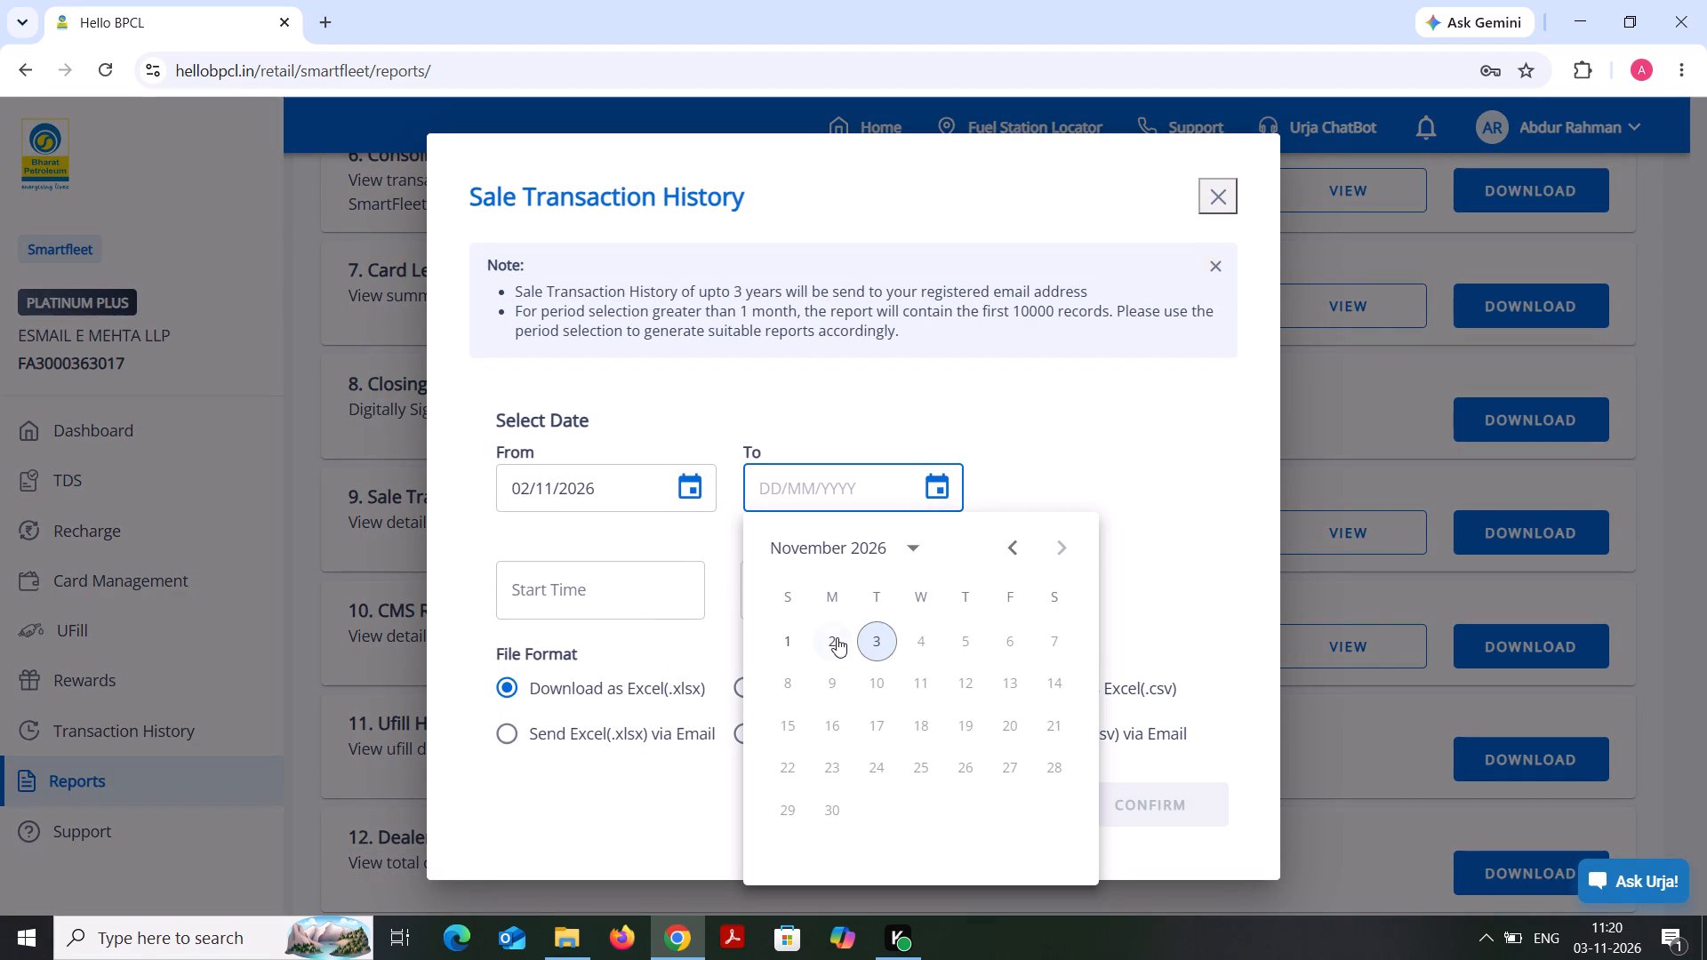
pyautogui.click(1178, 803)
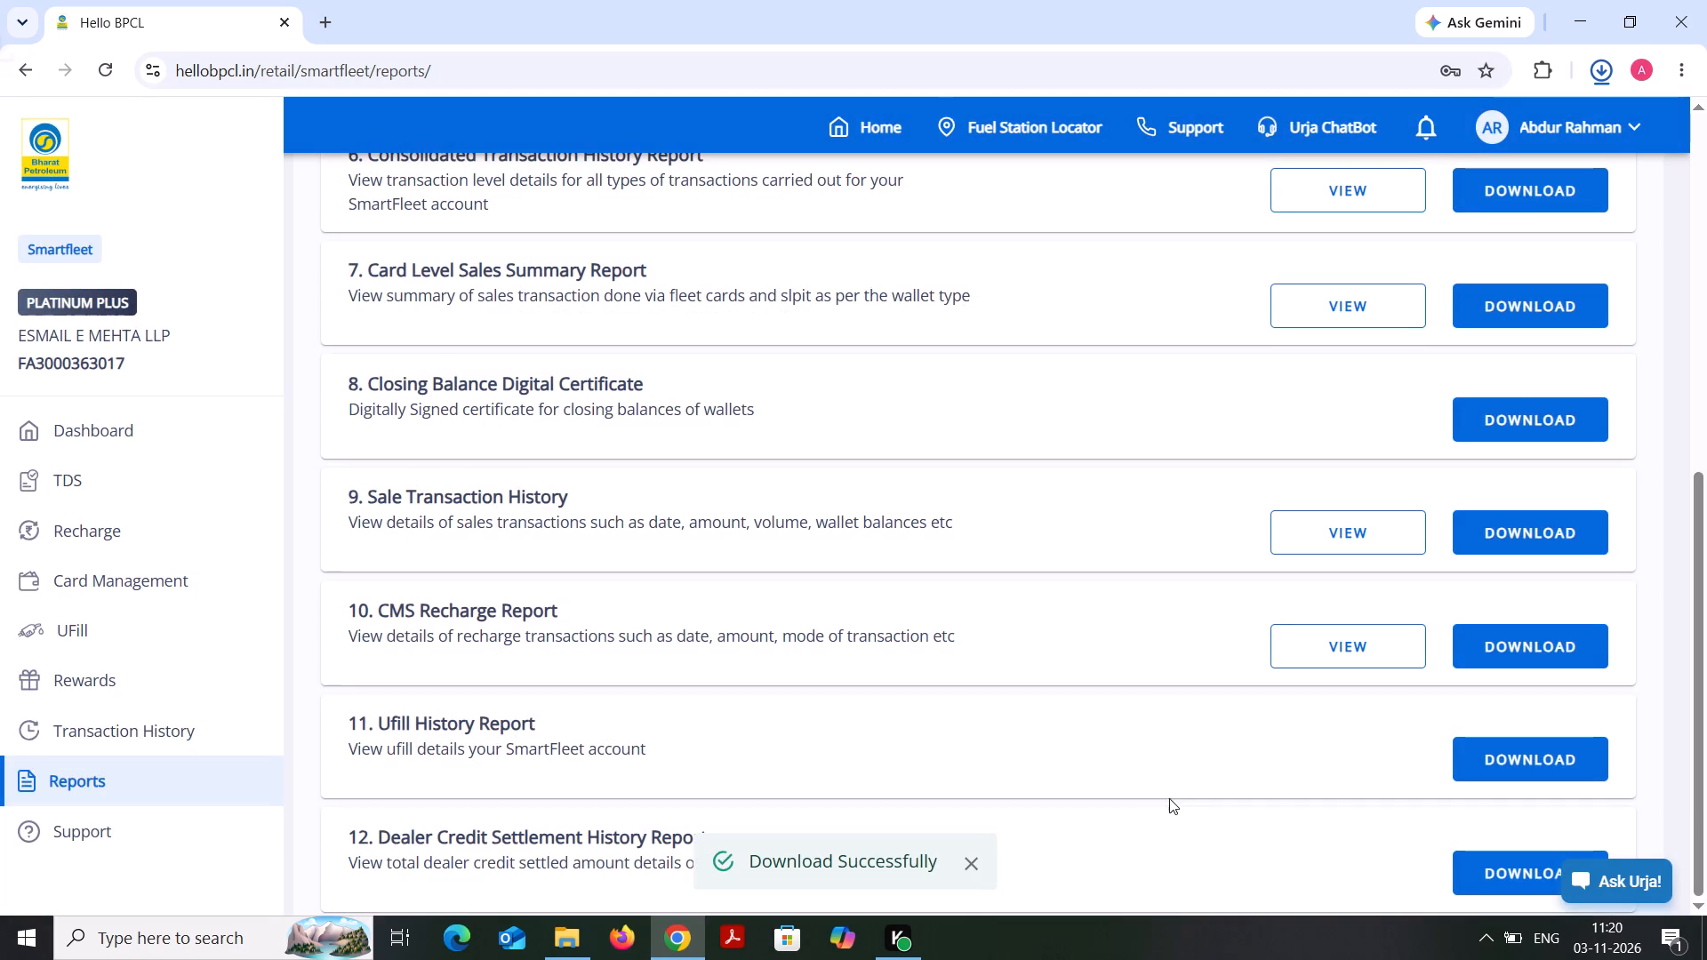
# Sign out of the SmartFleet account and close the Hello BPCL page, leaving a new empty tab open.
pyautogui.click(1654, 140)
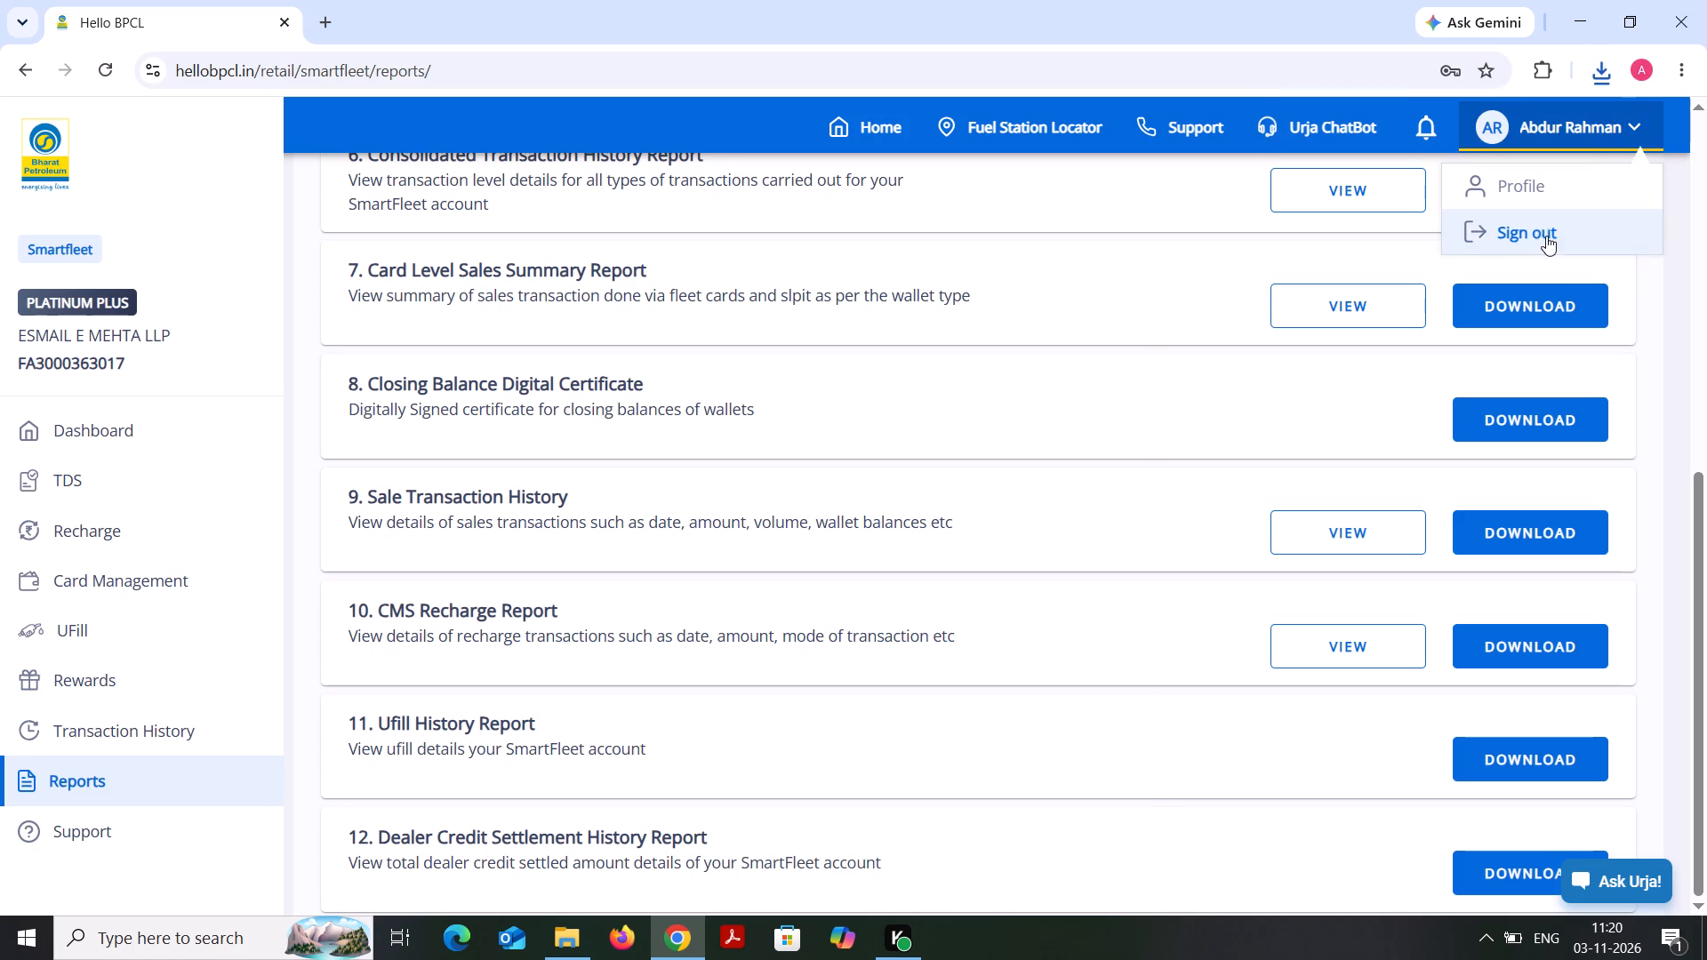
pyautogui.click(1539, 221)
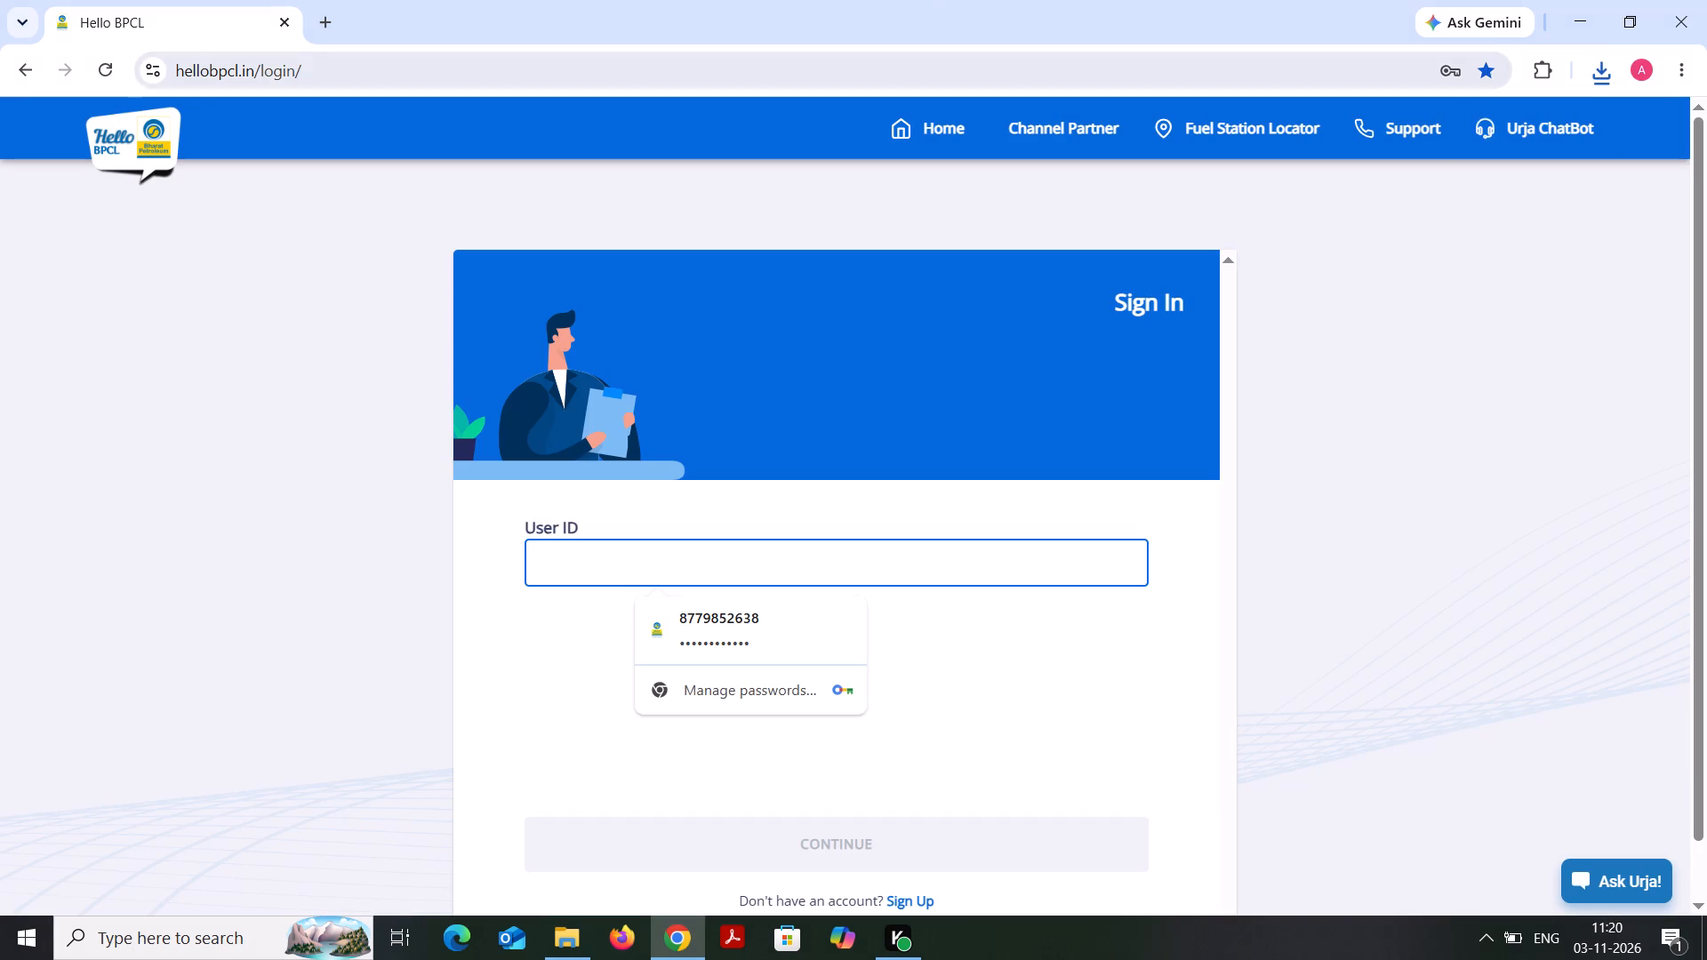
pyautogui.click(313, 16)
pyautogui.click(280, 14)
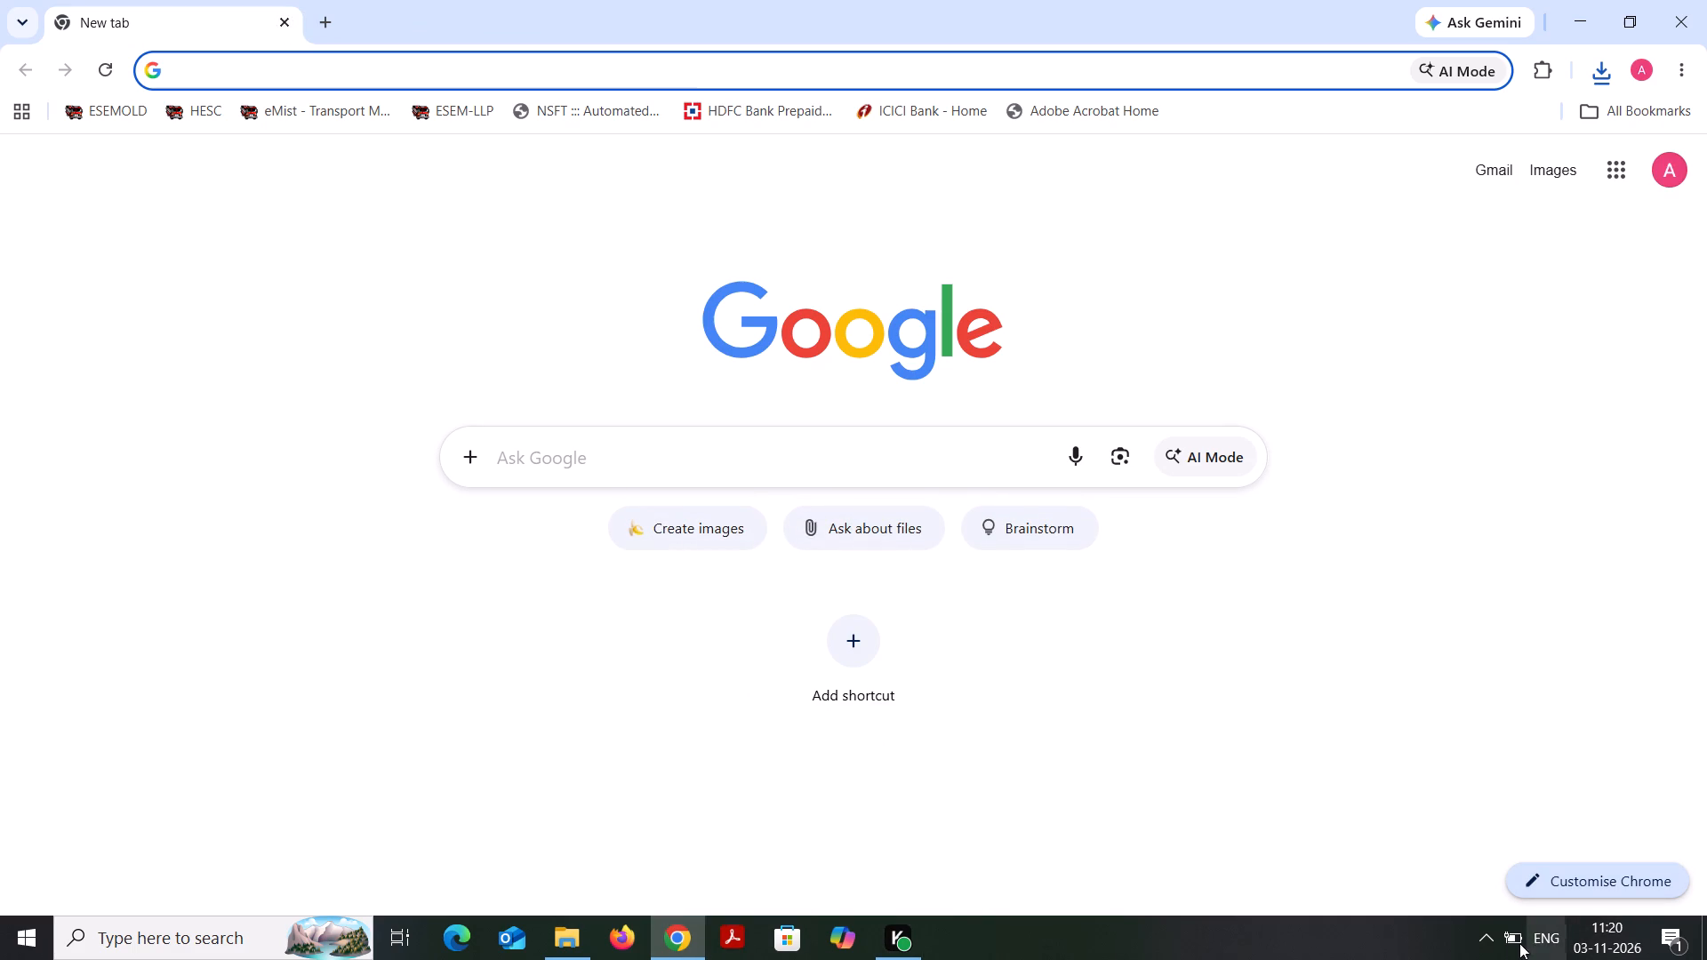
# Switch the computer's Wi-Fi connection to the secured United stars network.
pyautogui.click(1479, 931)
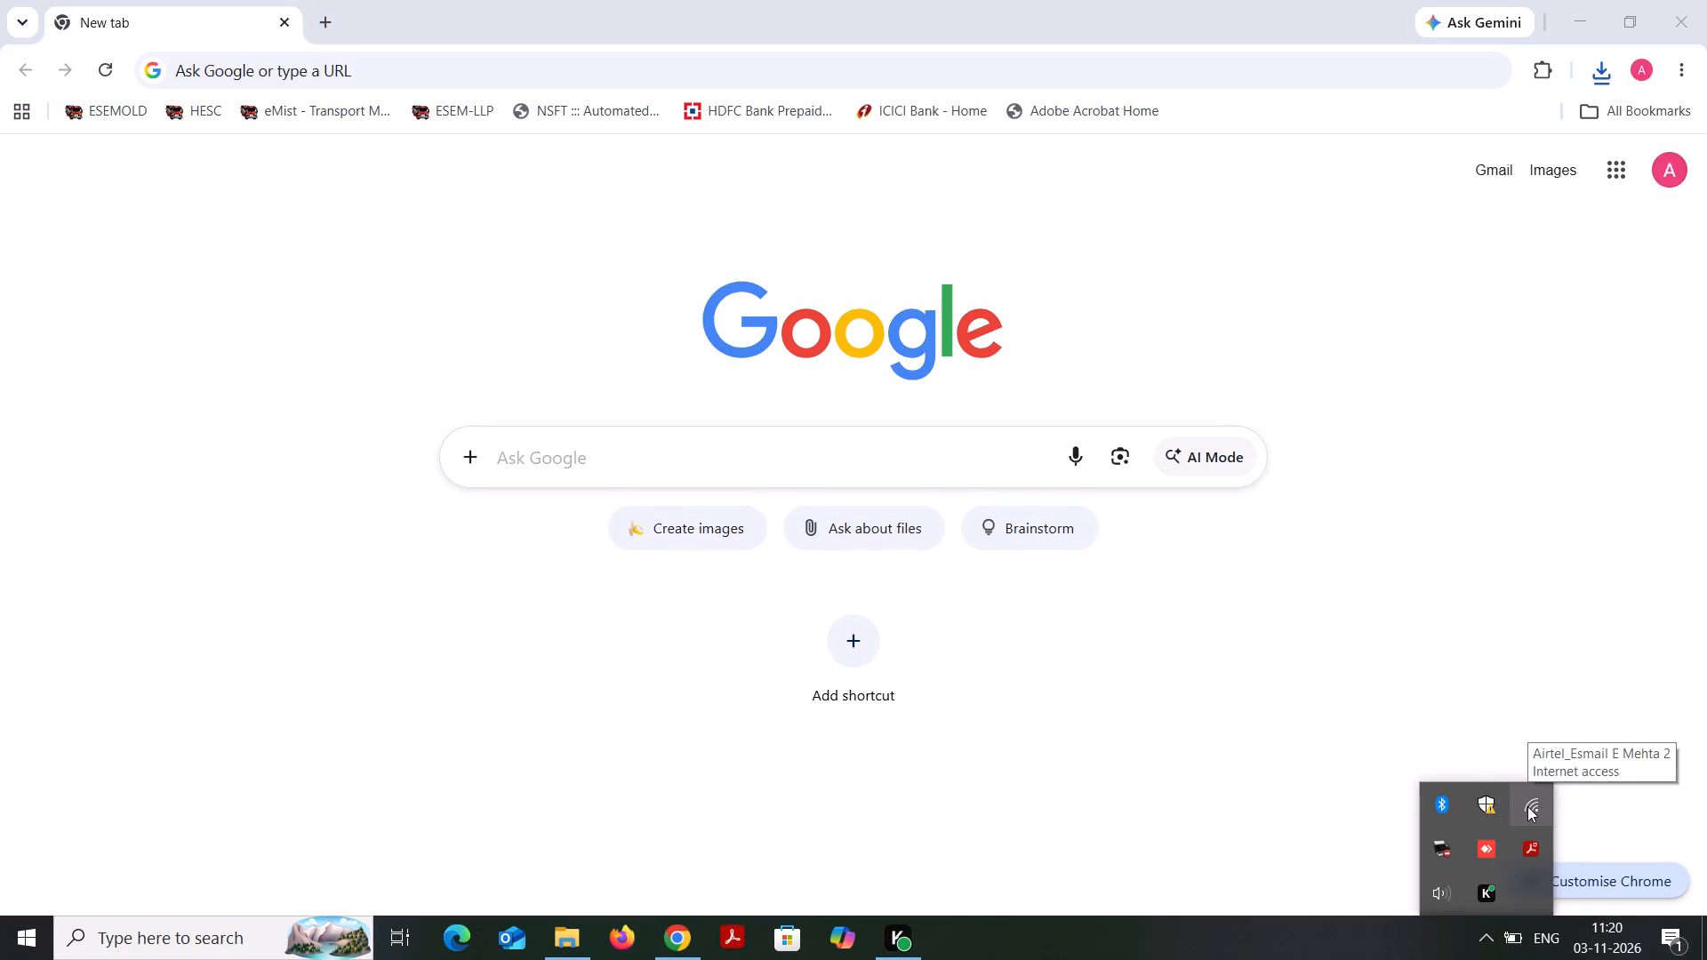
pyautogui.click(1527, 806)
pyautogui.click(1453, 455)
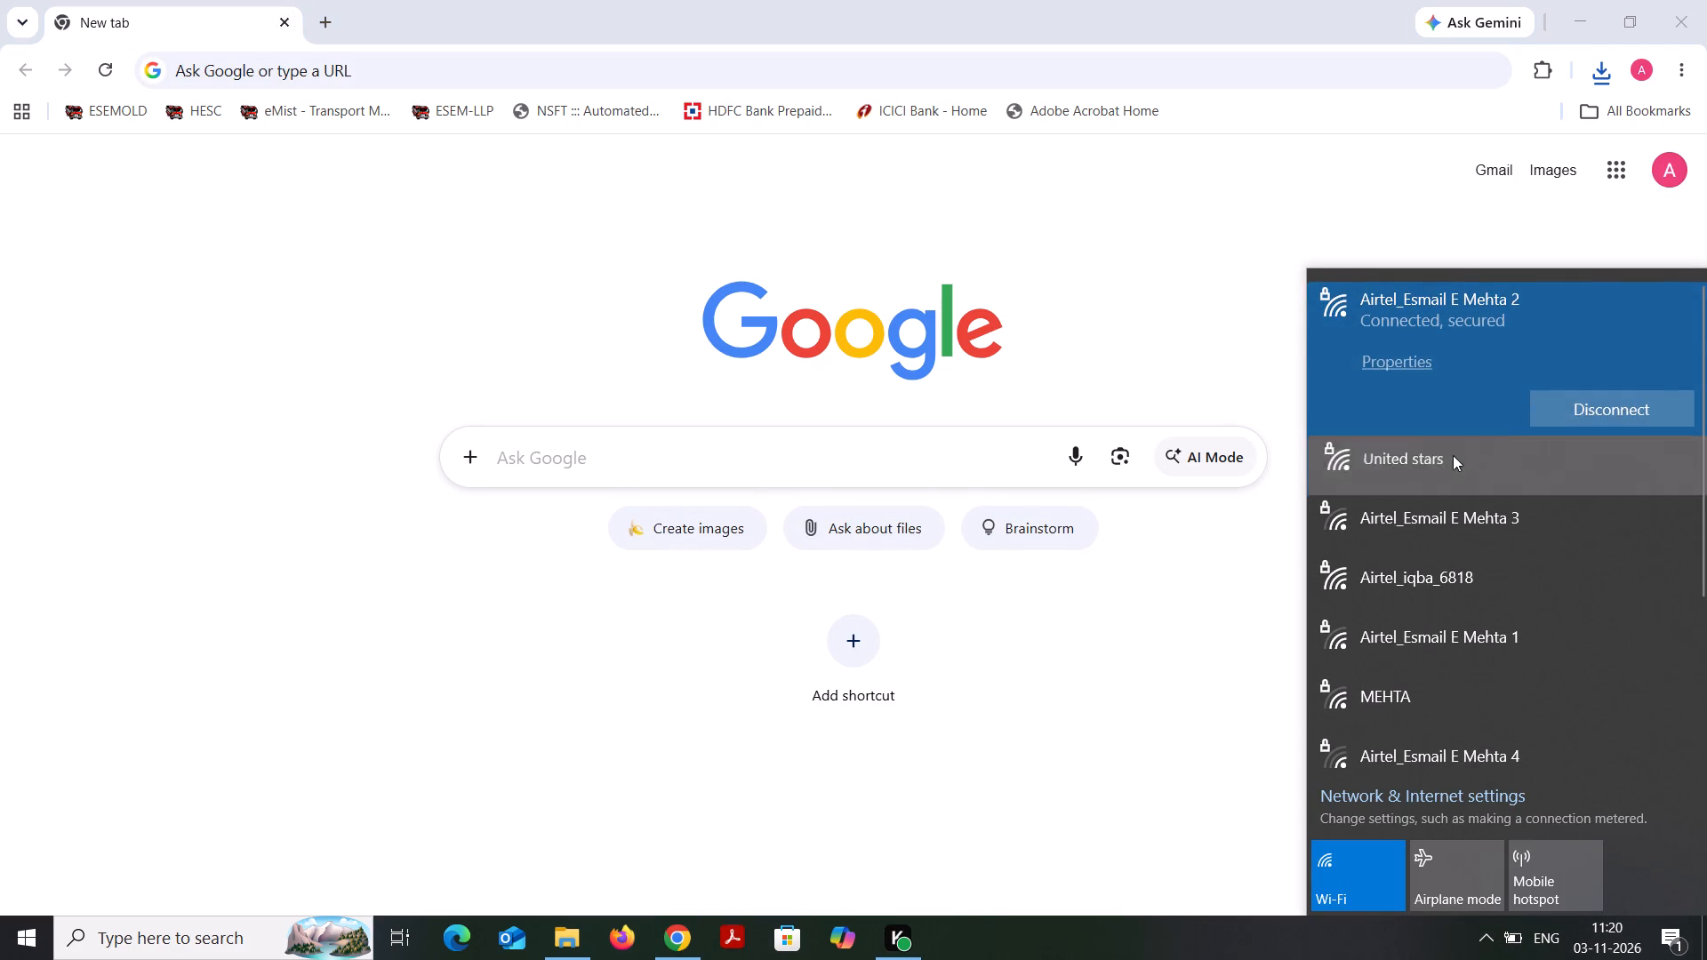
pyautogui.click(1629, 451)
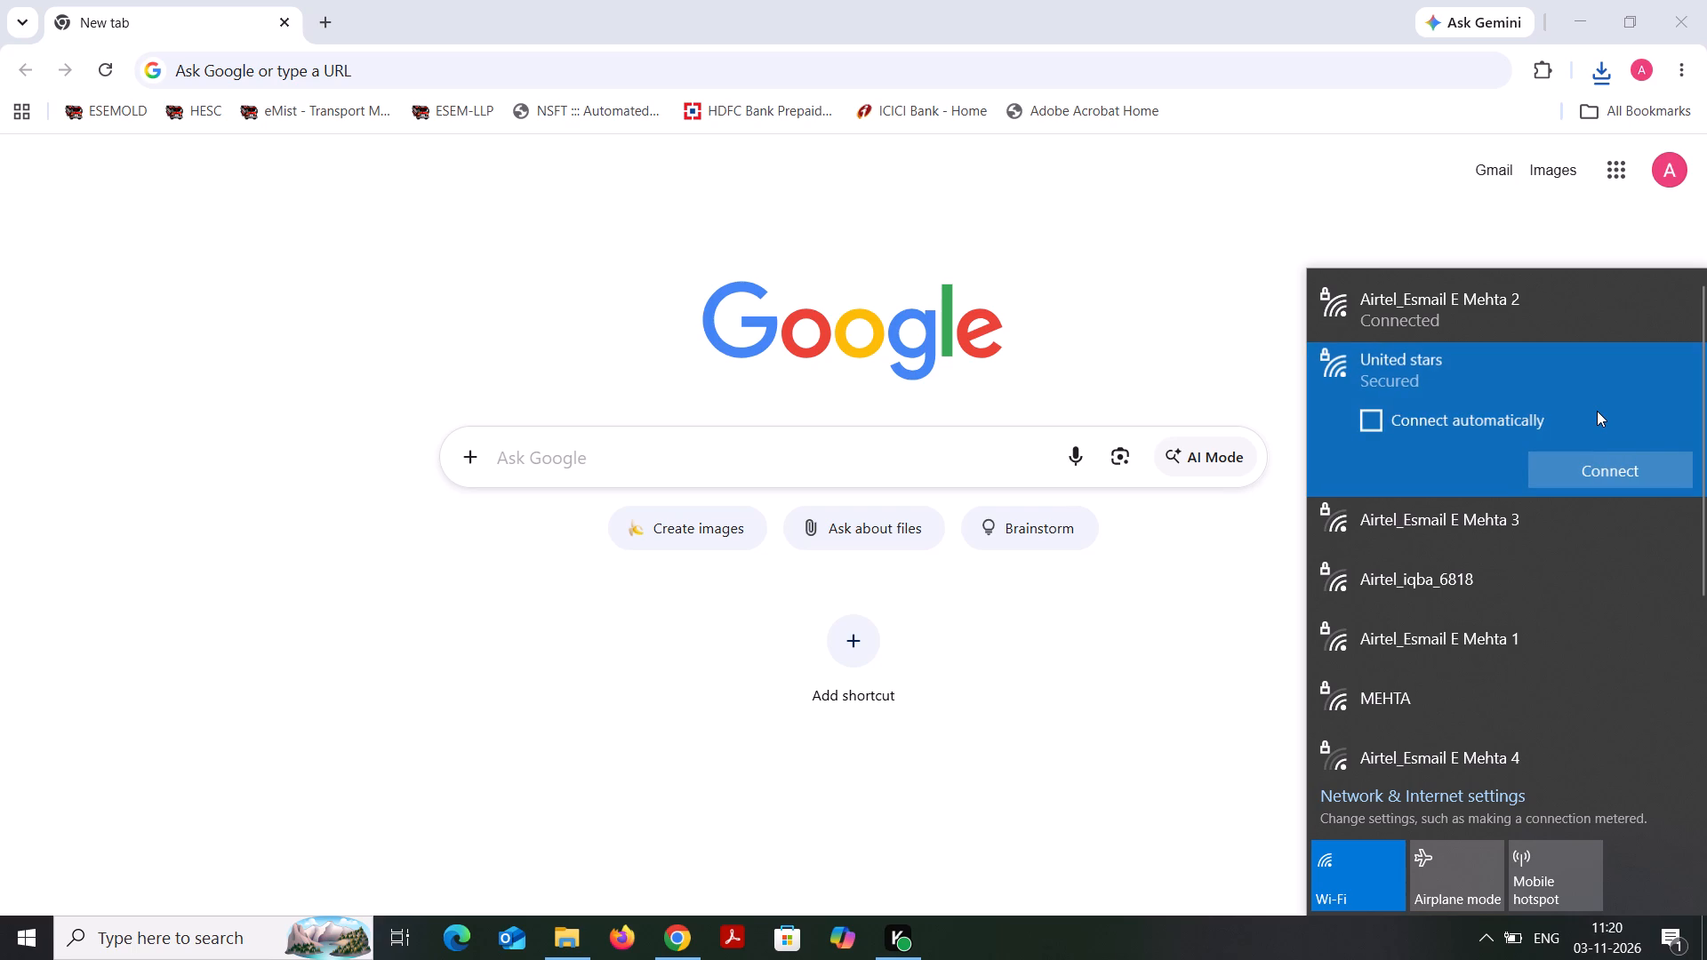
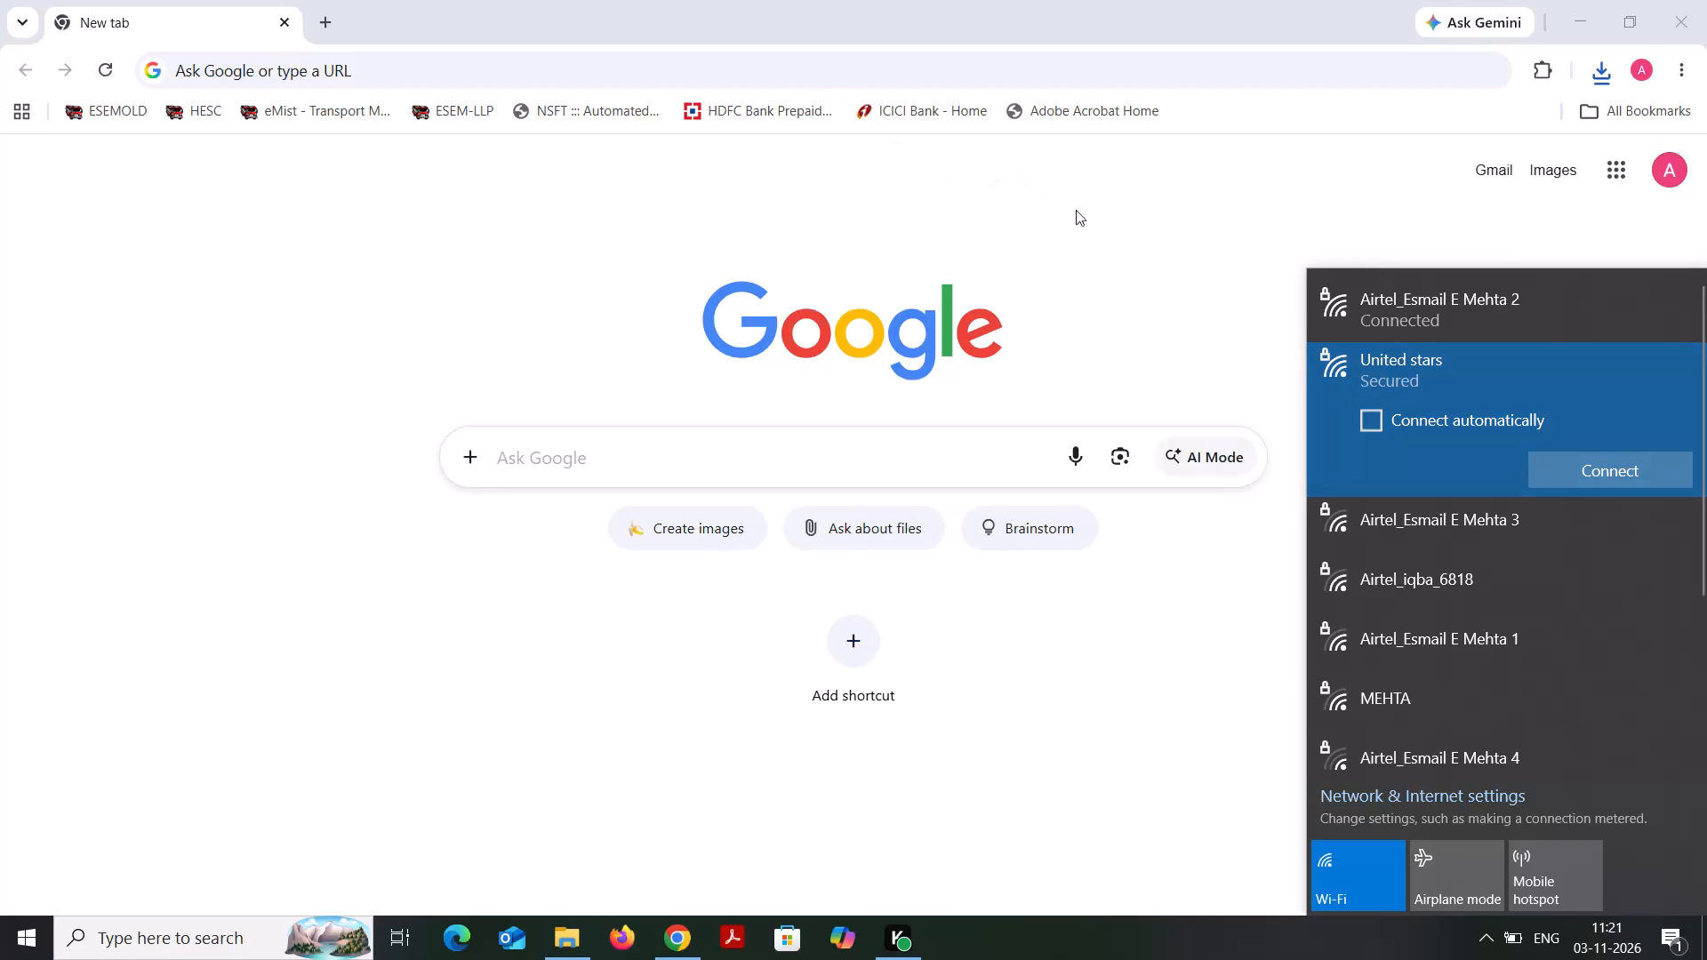
# Reopen the available Wi-Fi networks, connect the computer to the United stars network, and close the network list.
pyautogui.click(1188, 267)
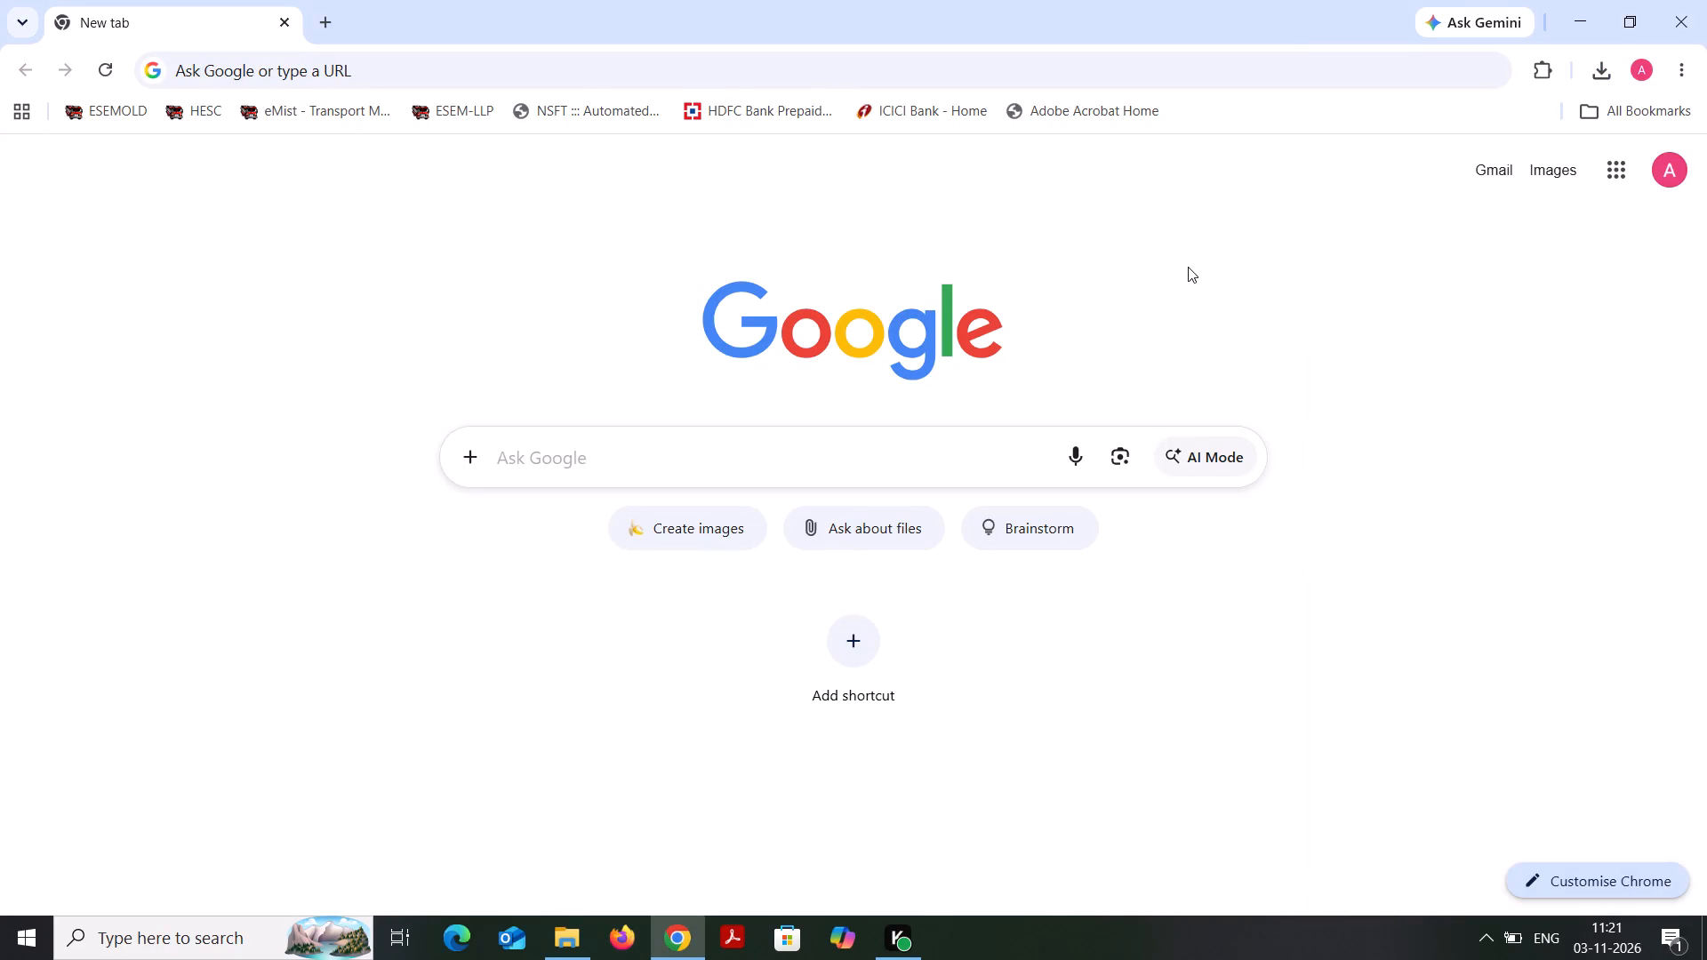
pyautogui.click(1485, 936)
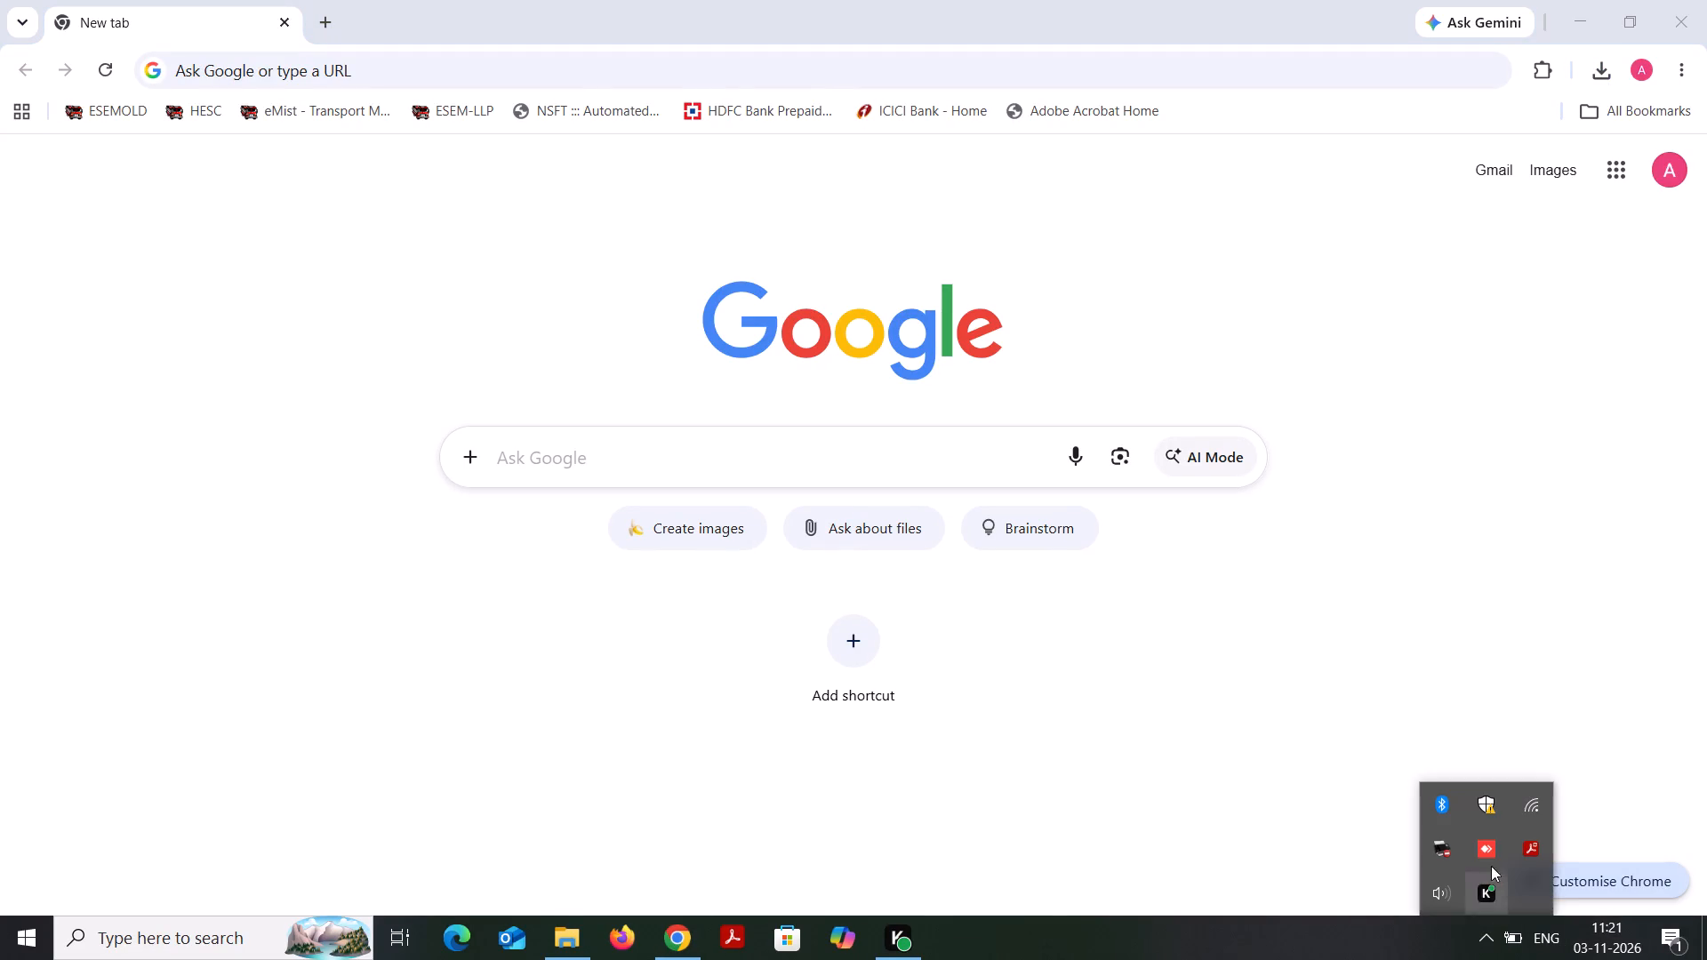
pyautogui.click(1529, 793)
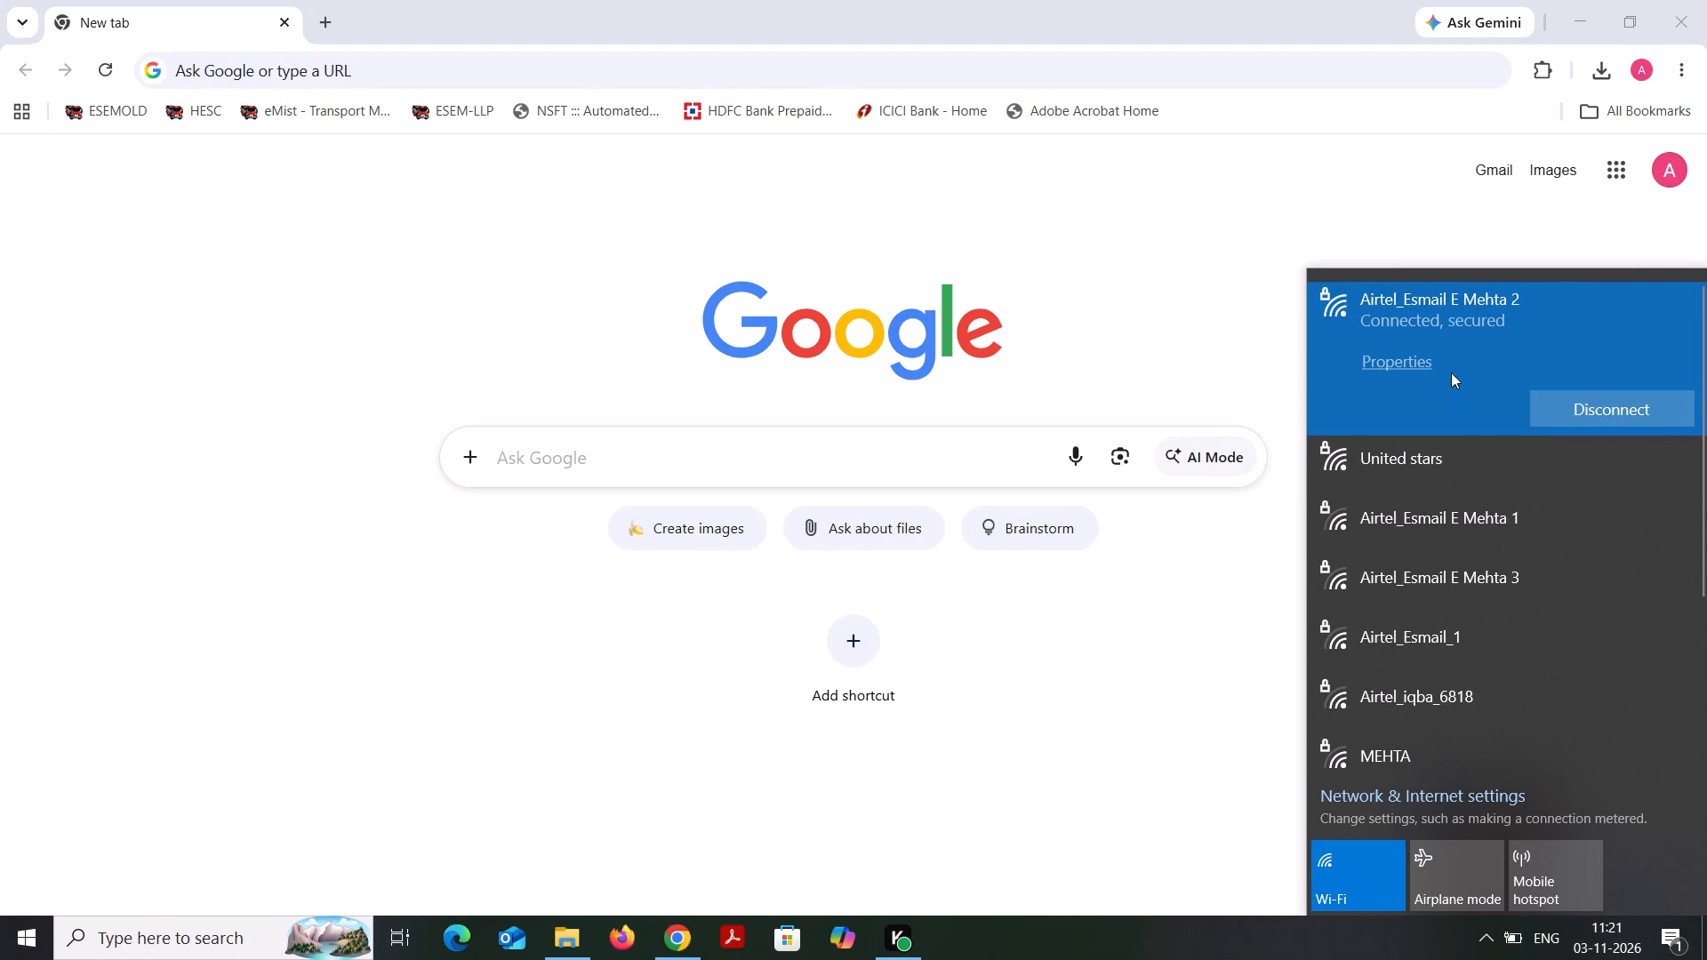
pyautogui.click(1437, 469)
pyautogui.click(1624, 456)
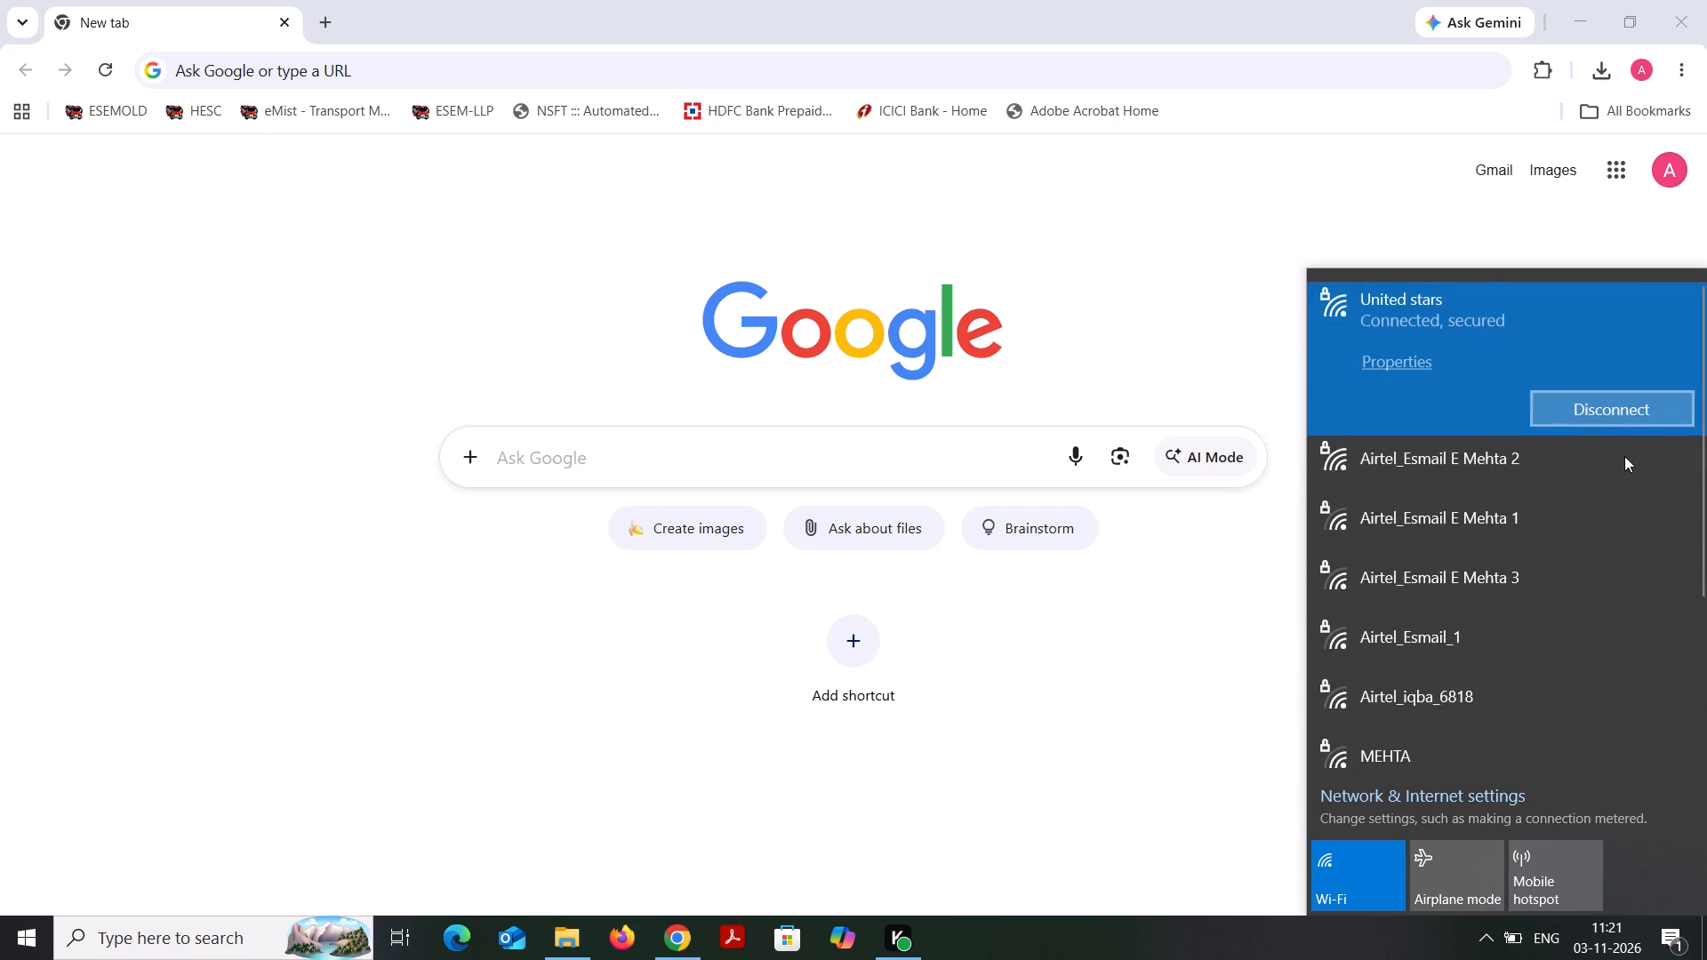
pyautogui.click(983, 208)
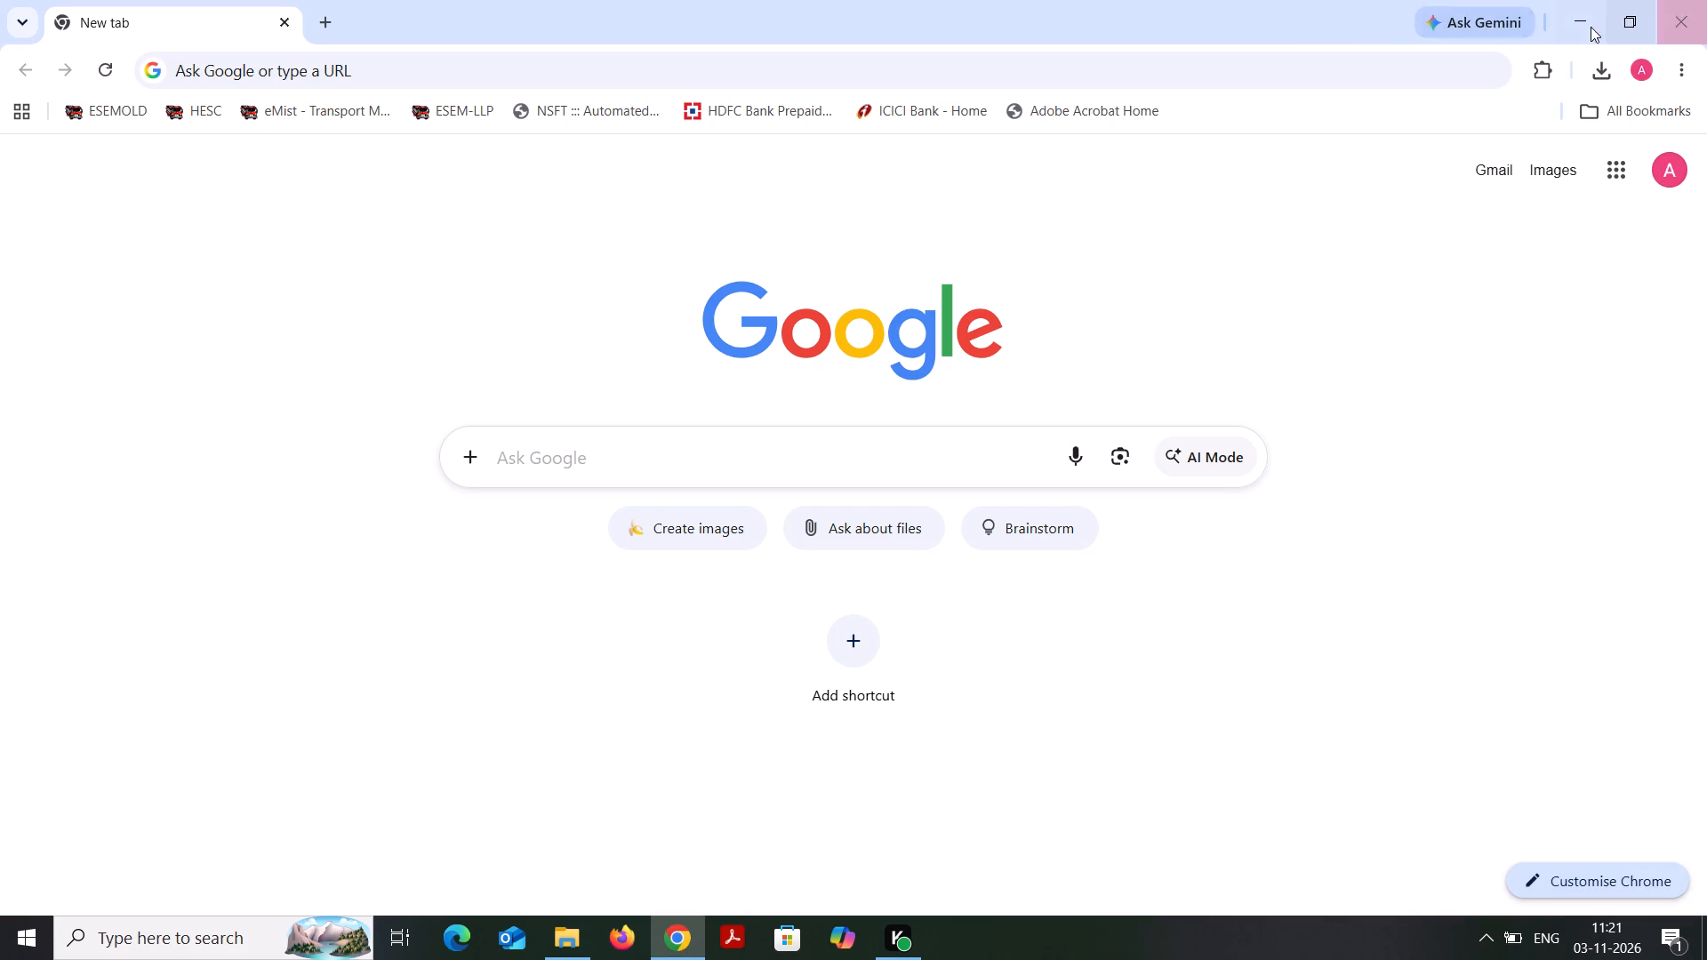